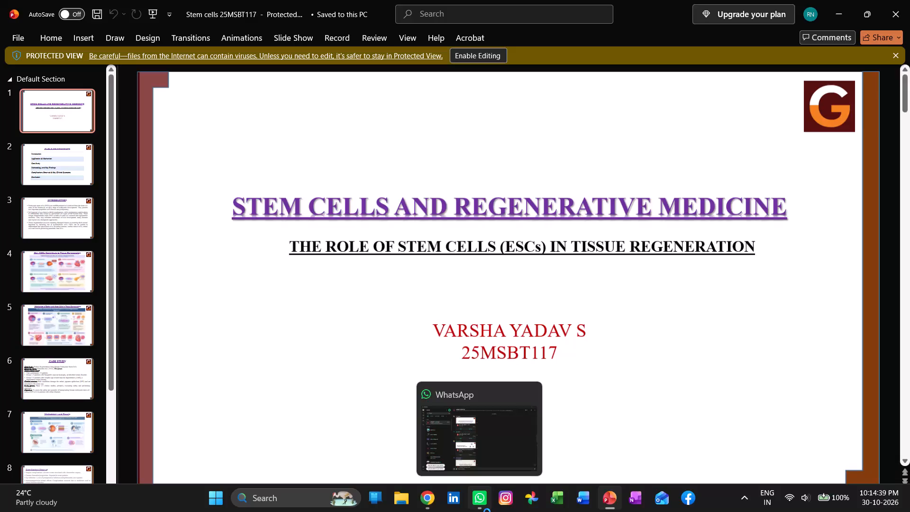
Enable editing of the stem cells presentation opened in Protected View.
click(486, 55)
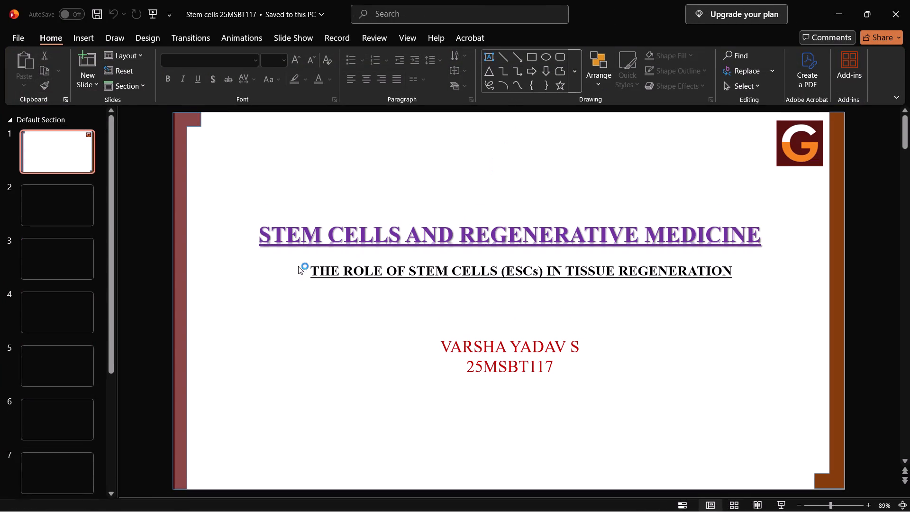
Look through the presentation's slides, including the table of contents, introduction, ESC applications, mechanism and closing slides.
scroll(88, 206, down, 8)
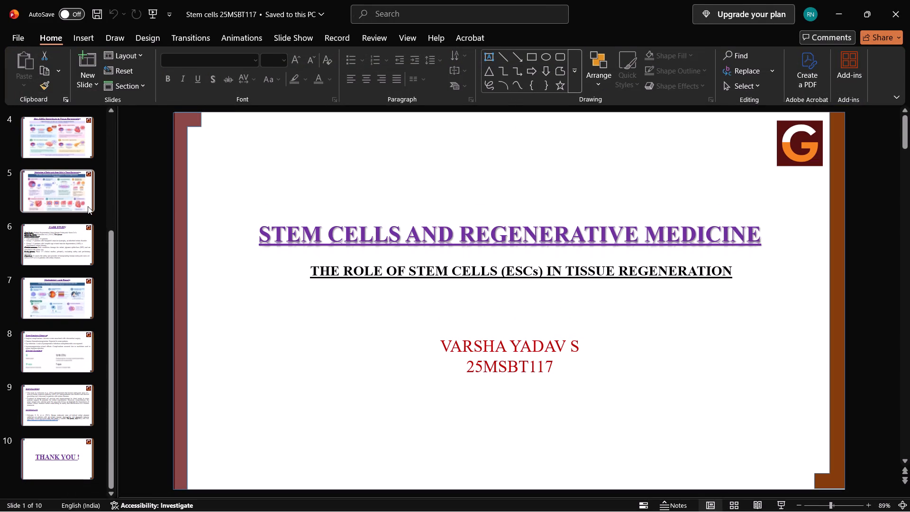
scroll(88, 206, down, 1)
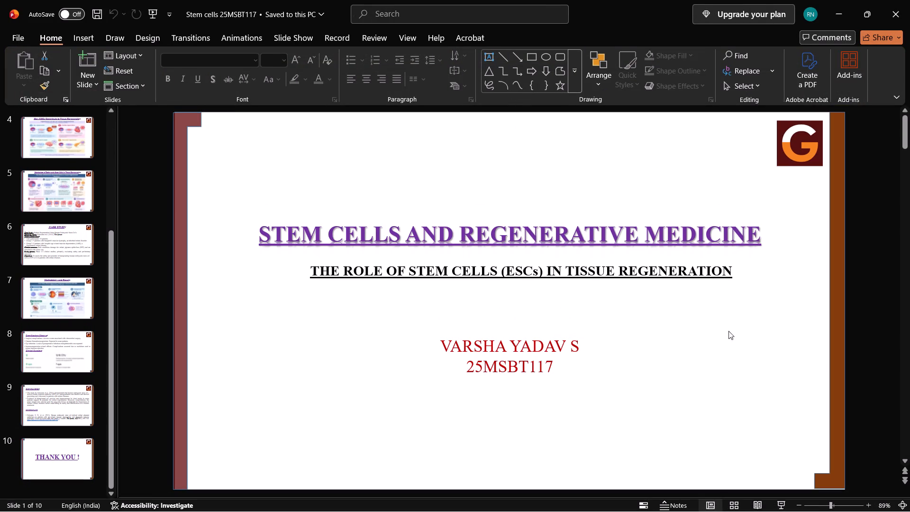
click(45, 178)
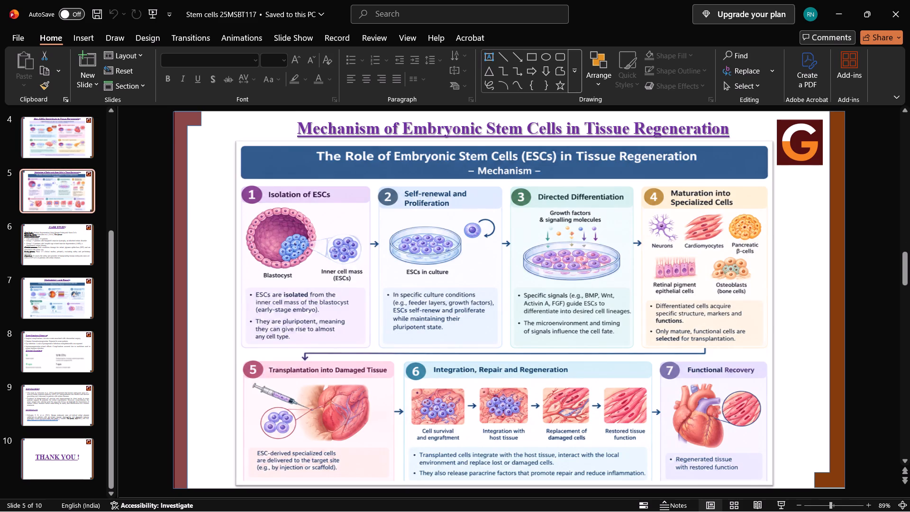
scroll(412, 292, down, 1)
scroll(412, 292, up, 2)
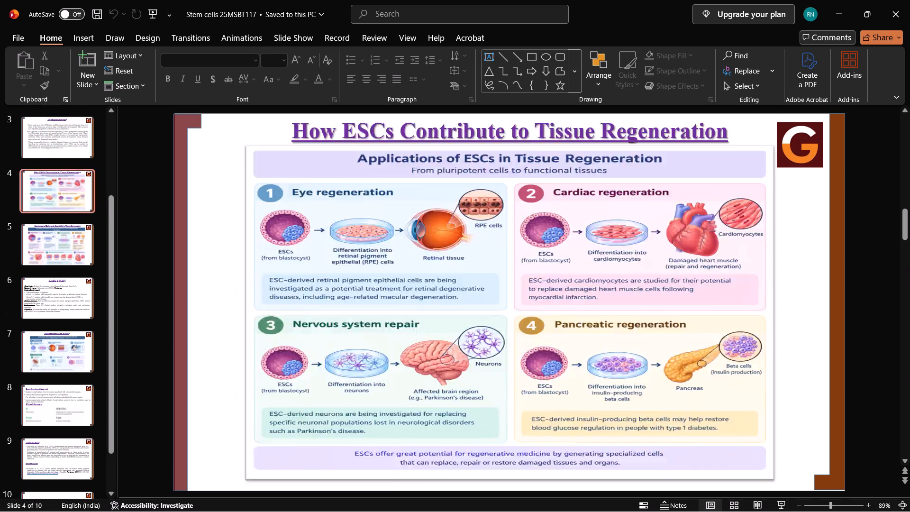
scroll(412, 292, up, 4)
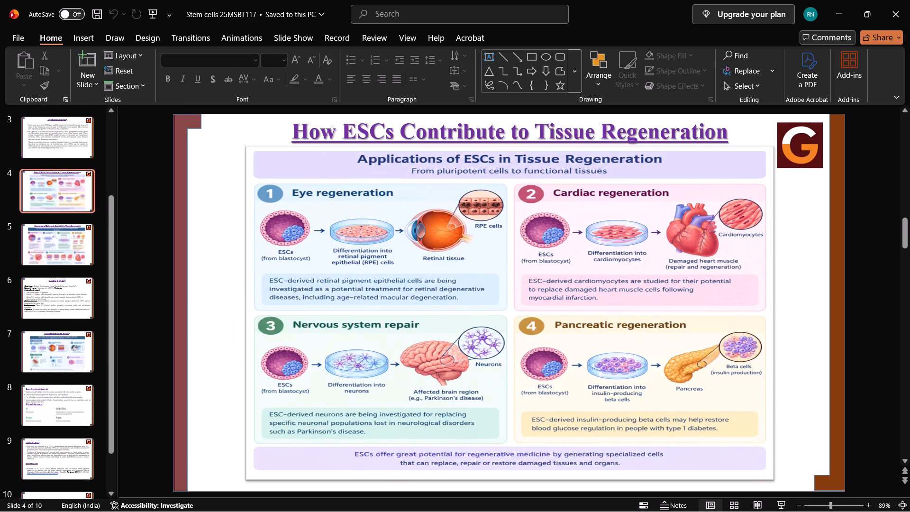
scroll(412, 292, up, 2)
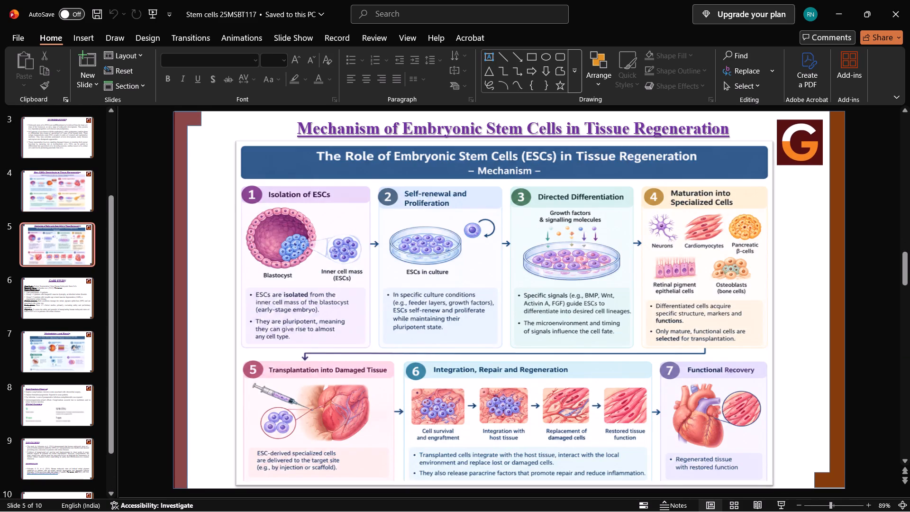
scroll(412, 292, up, 3)
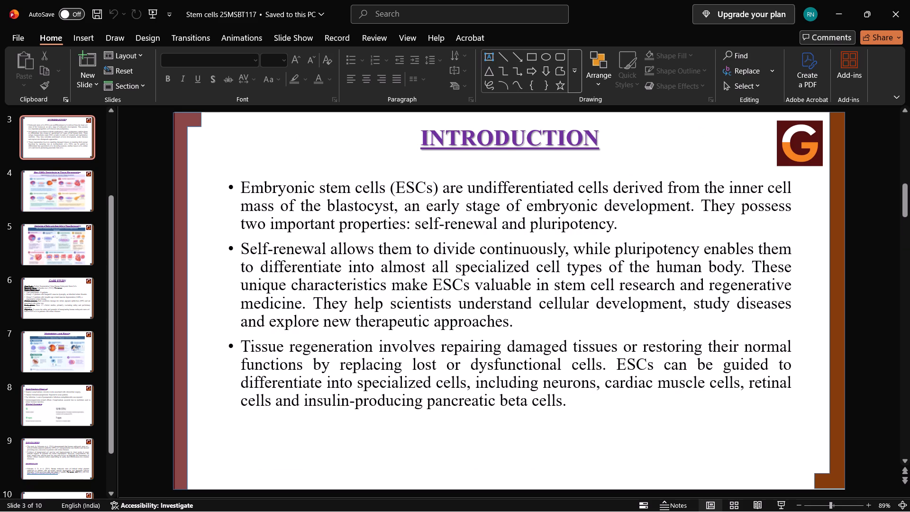
scroll(106, 159, up, 3)
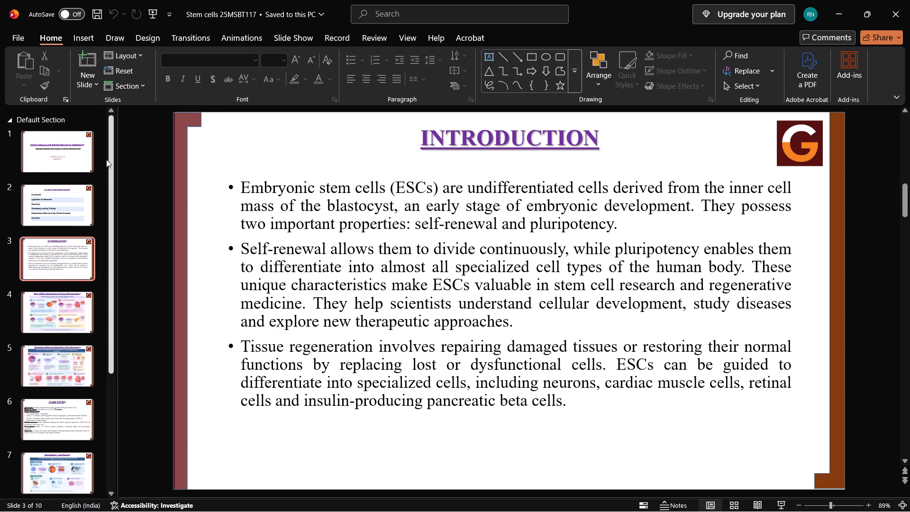
click(55, 209)
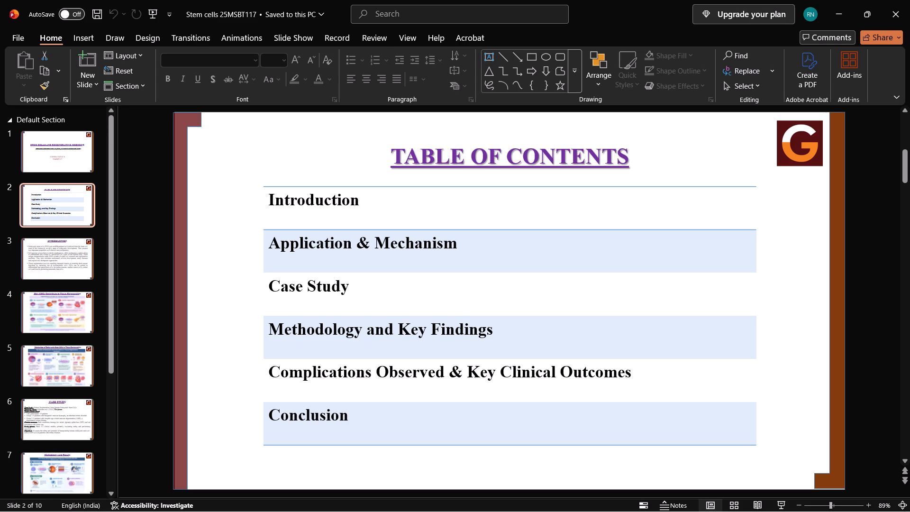
scroll(362, 304, down, 3)
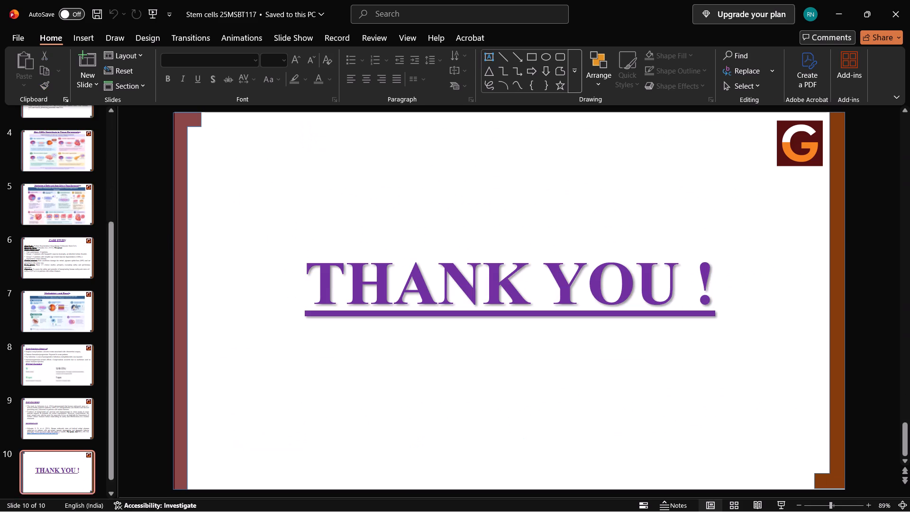
scroll(362, 304, down, 2)
scroll(362, 304, up, 5)
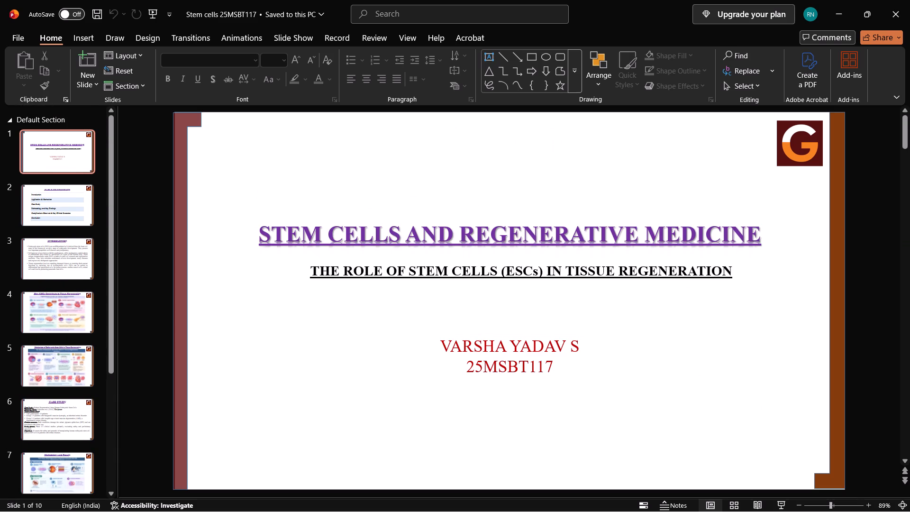
Replace the presenter's name on the title slide with the new presenter's name in capital letters.
drag(585, 344, 563, 342)
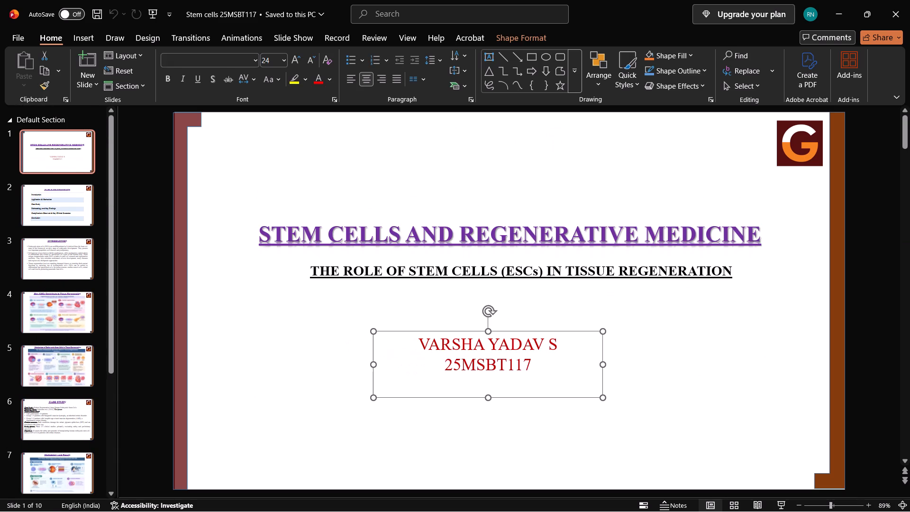
click(417, 347)
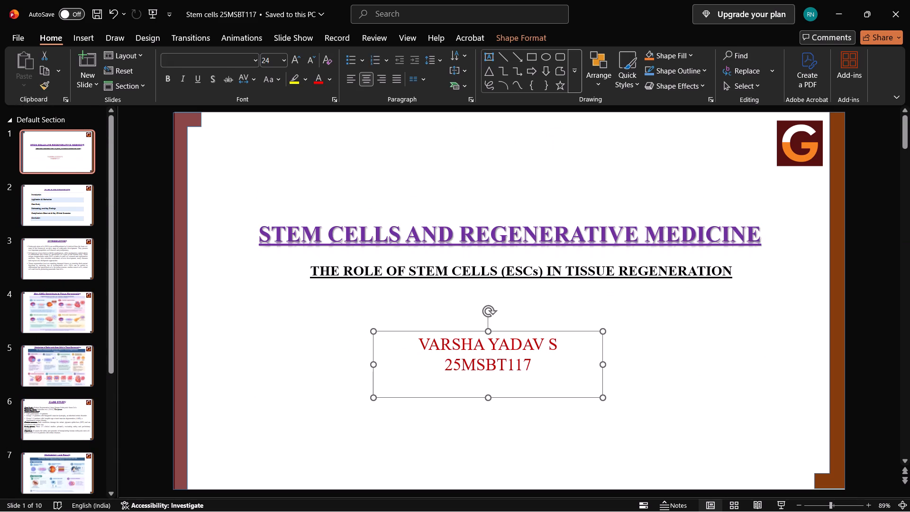
click(427, 343)
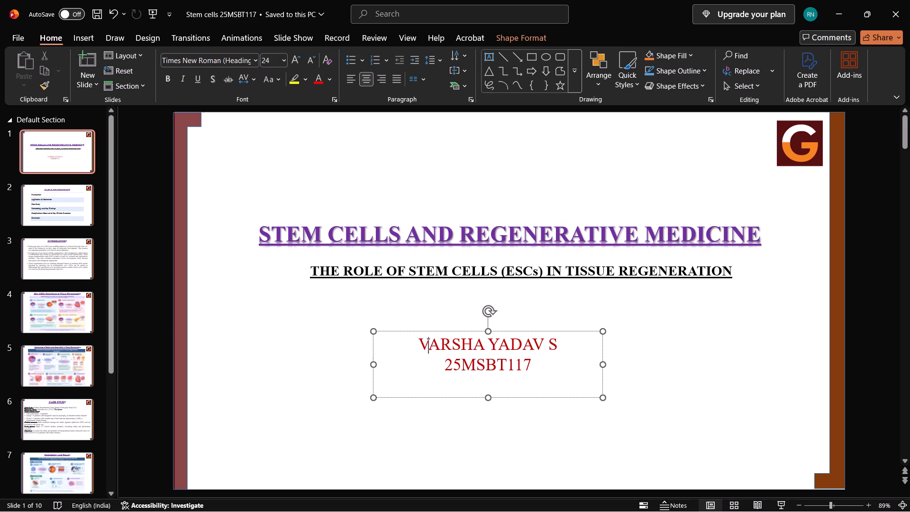
click(553, 342)
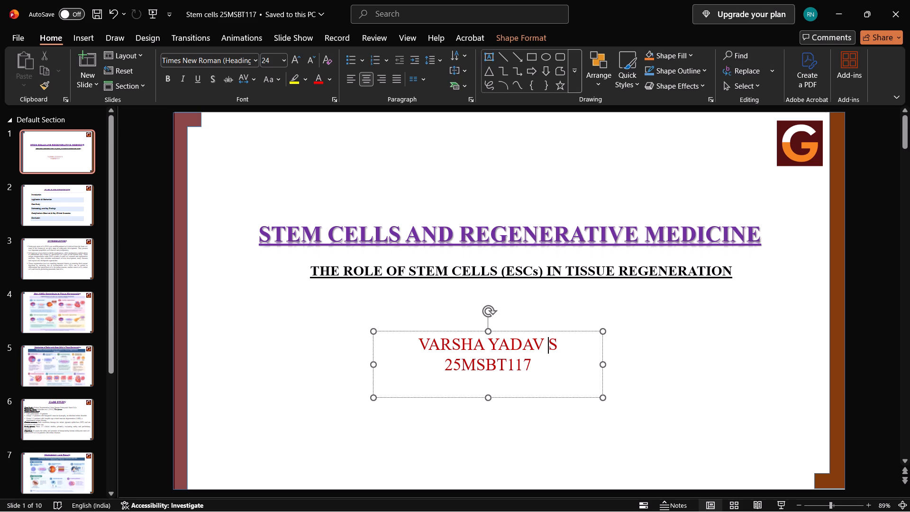
click(556, 342)
key(BackSpace)
key(BackSpace)
key(BackSpace)
key(BackSpace)
key(BackSpace)
key(BackSpace)
key(BackSpace)
key(BackSpace)
key(BackSpace)
key(BackSpace)
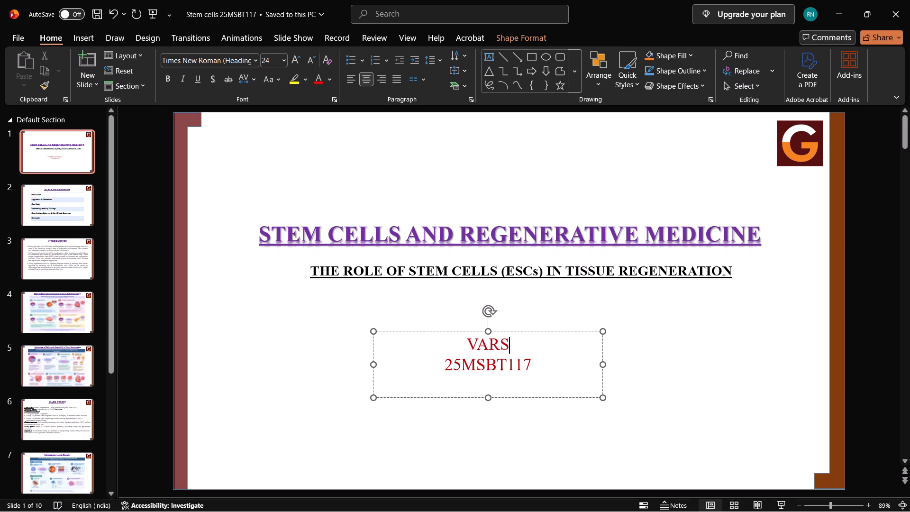
key(BackSpace)
key(BackSpace)
key(BackSpace)
key(BackSpace)
key(BackSpace)
key(BackSpace)
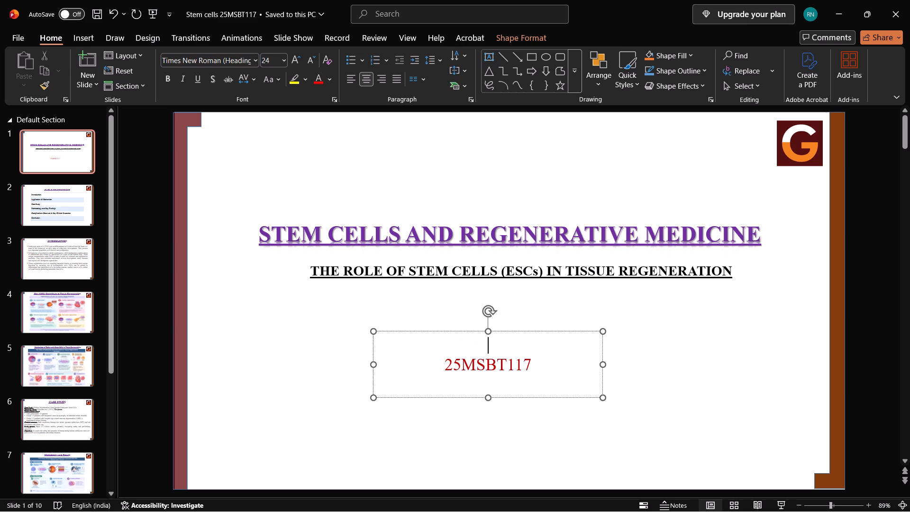
key(shift+t)
key(BackSpace)
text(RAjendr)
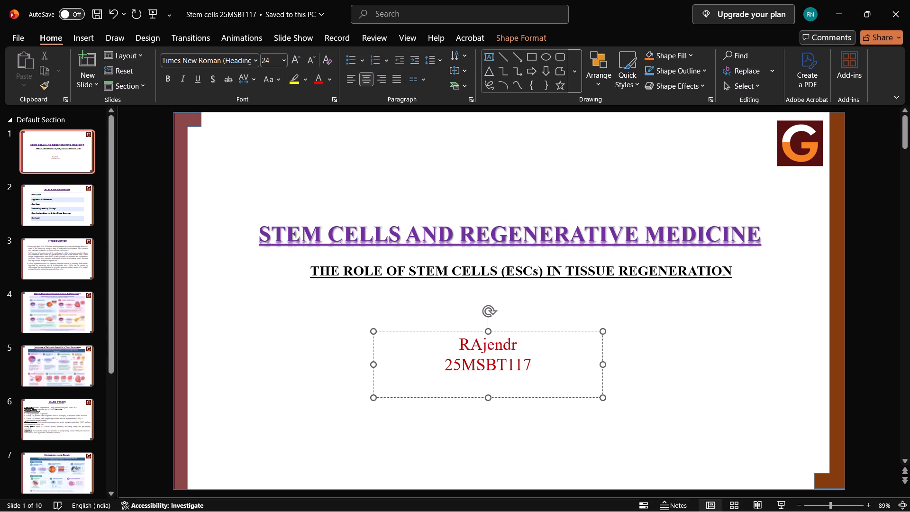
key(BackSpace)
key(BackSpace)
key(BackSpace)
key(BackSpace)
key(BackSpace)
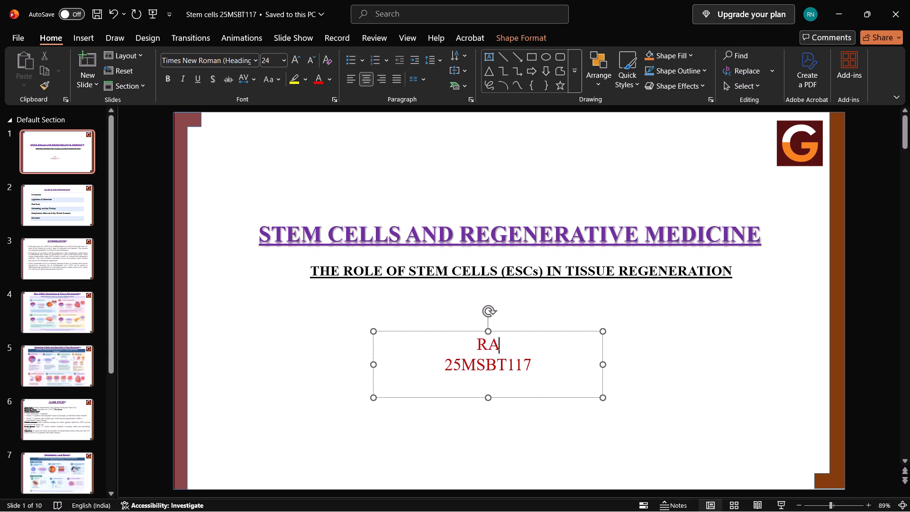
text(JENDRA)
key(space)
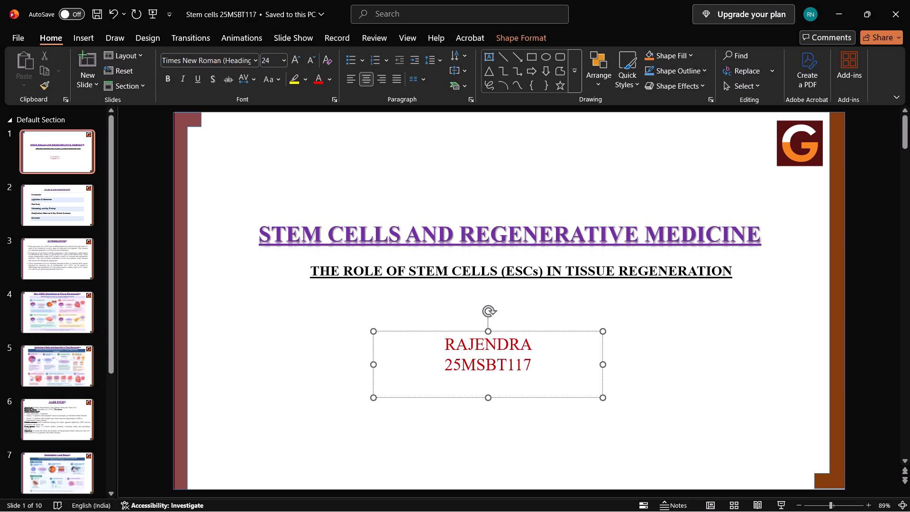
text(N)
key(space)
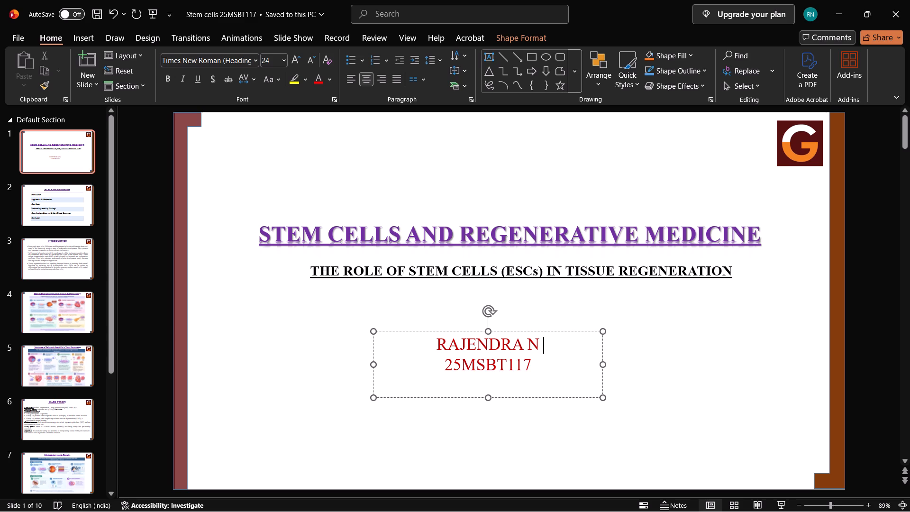
Change the last digit of the registration number under the presenter's name to 4.
click(532, 367)
key(BackSpace)
key(4)
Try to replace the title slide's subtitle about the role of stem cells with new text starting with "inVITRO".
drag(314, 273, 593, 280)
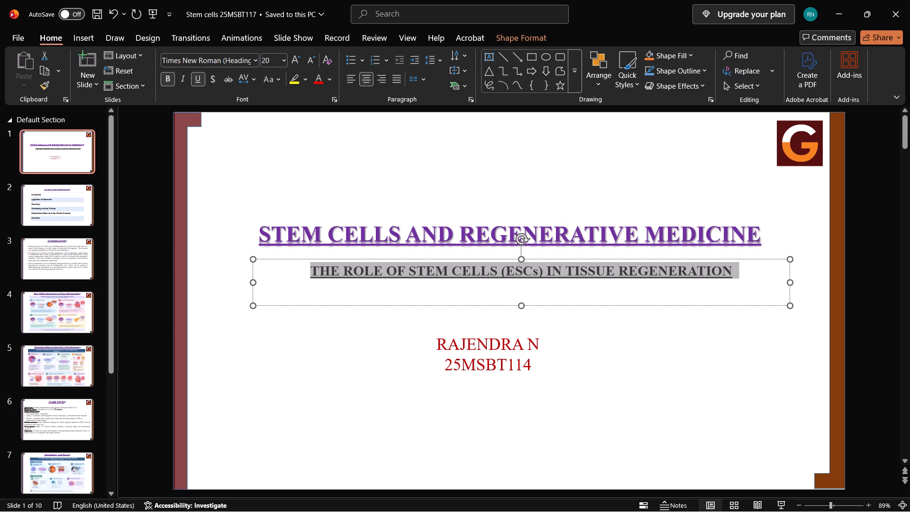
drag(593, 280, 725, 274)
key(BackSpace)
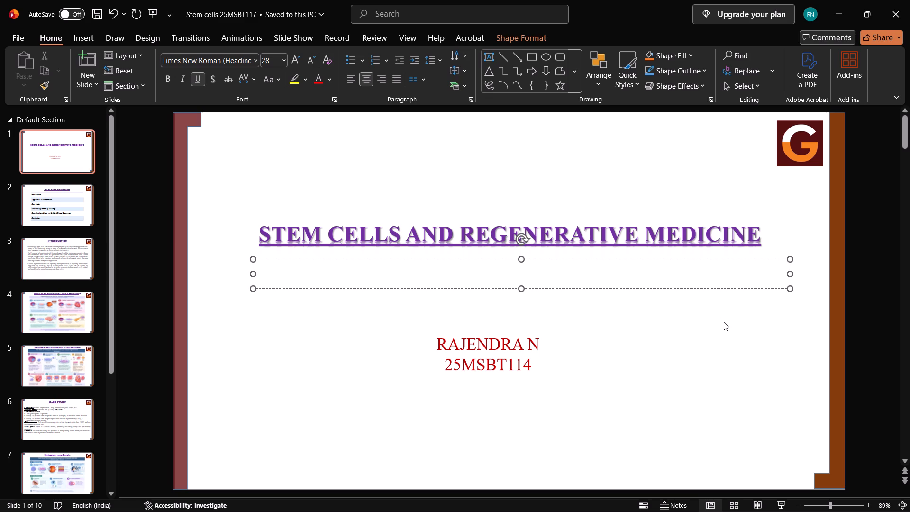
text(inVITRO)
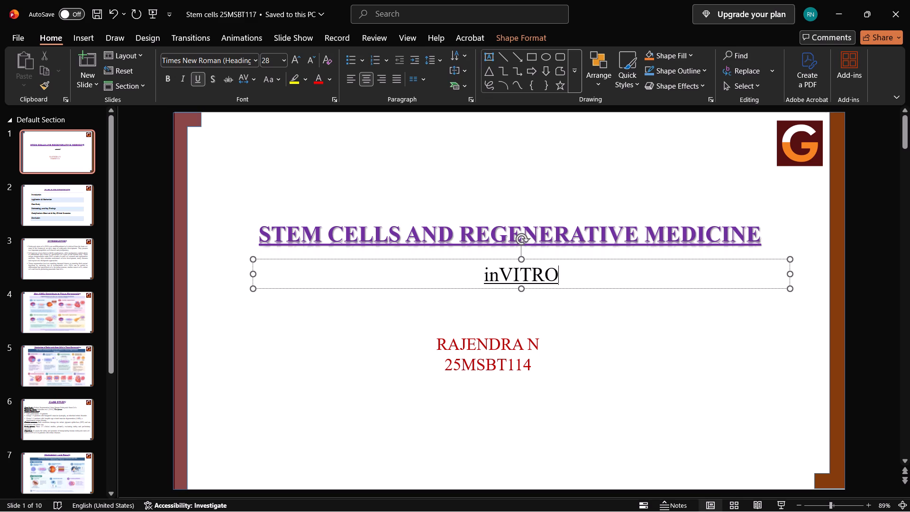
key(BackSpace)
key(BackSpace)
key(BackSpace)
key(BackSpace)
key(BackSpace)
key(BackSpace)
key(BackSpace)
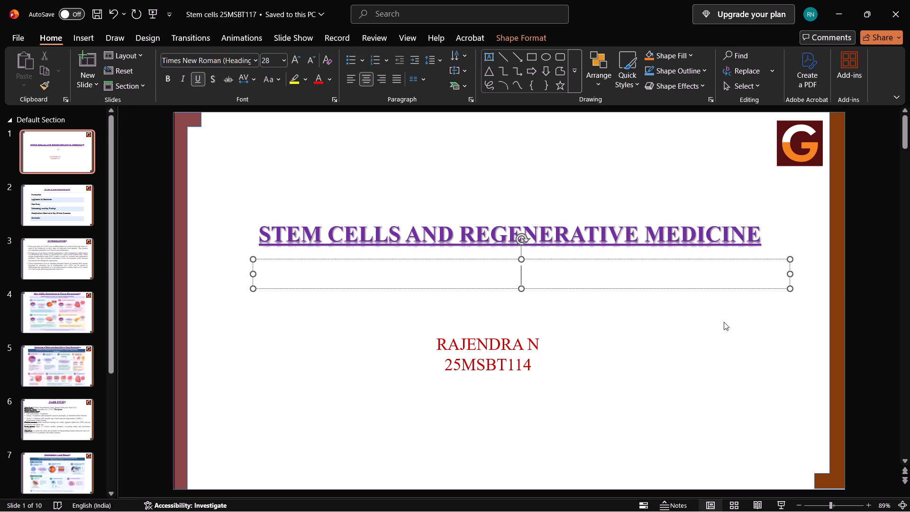
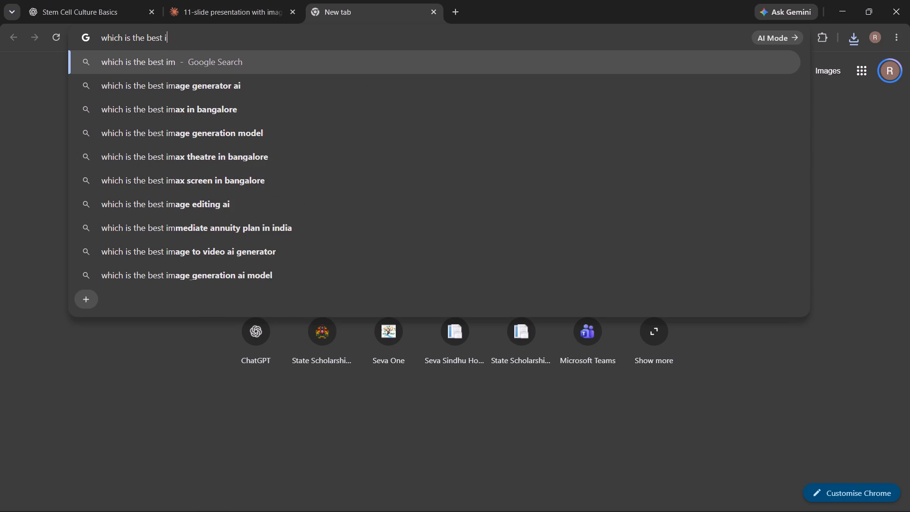
key(BackSpace)
text(ai tool for ppt)
key(space)
key(Return)
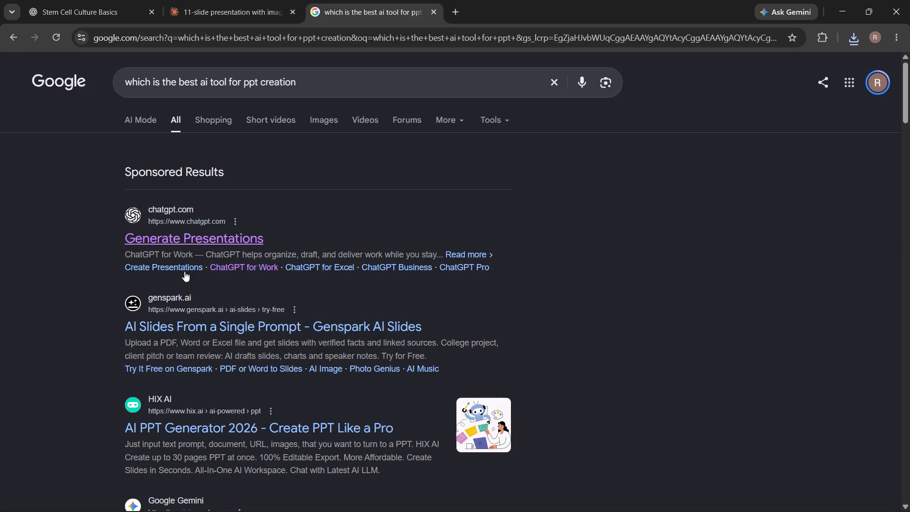
scroll(248, 319, up, 1)
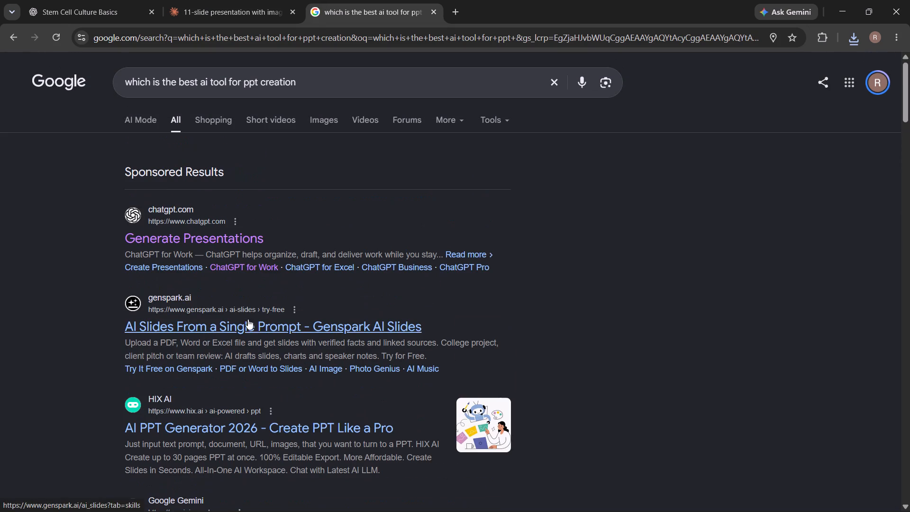
Read Google's AI Mode answer on the best AI tools for PPT creation, including the top tools table and specialized options.
click(134, 119)
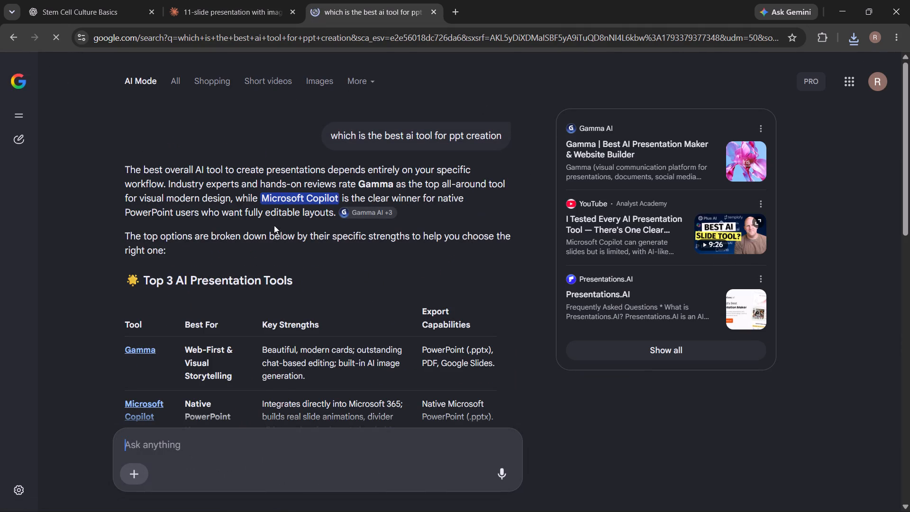
scroll(263, 215, down, 4)
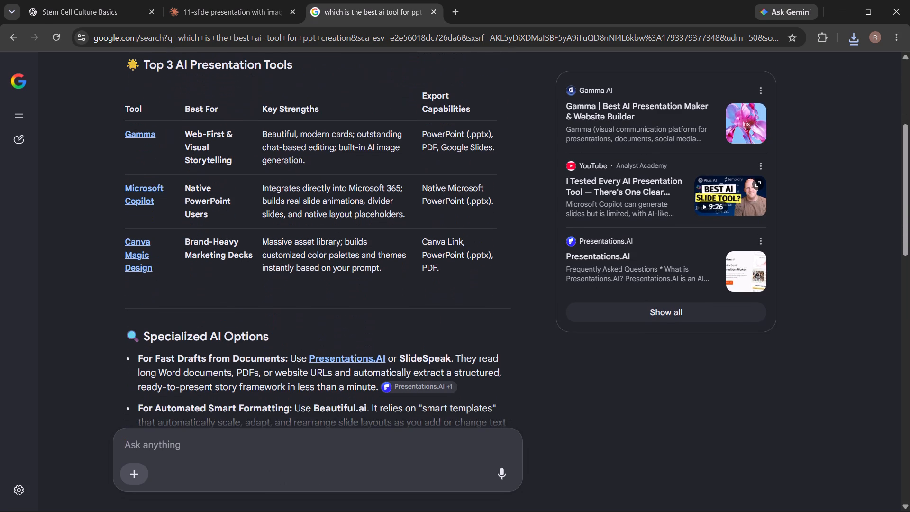
scroll(263, 215, down, 2)
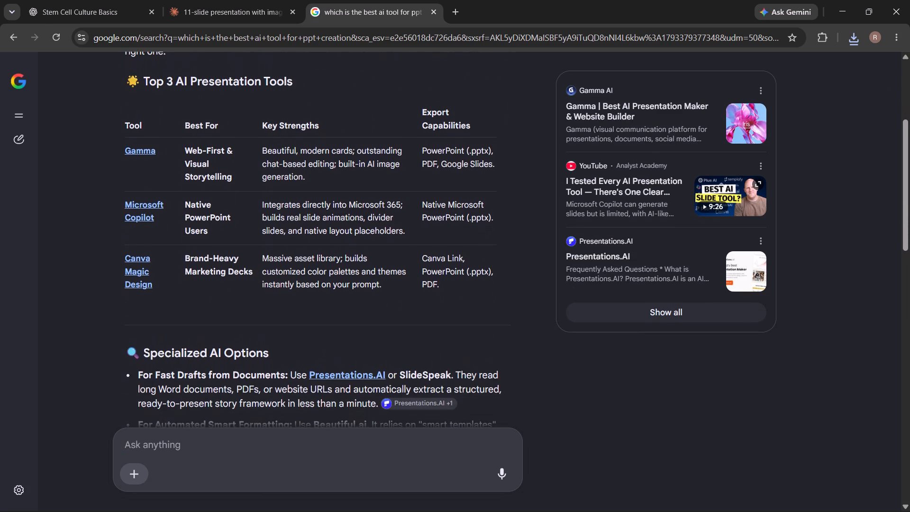
scroll(263, 215, down, 1)
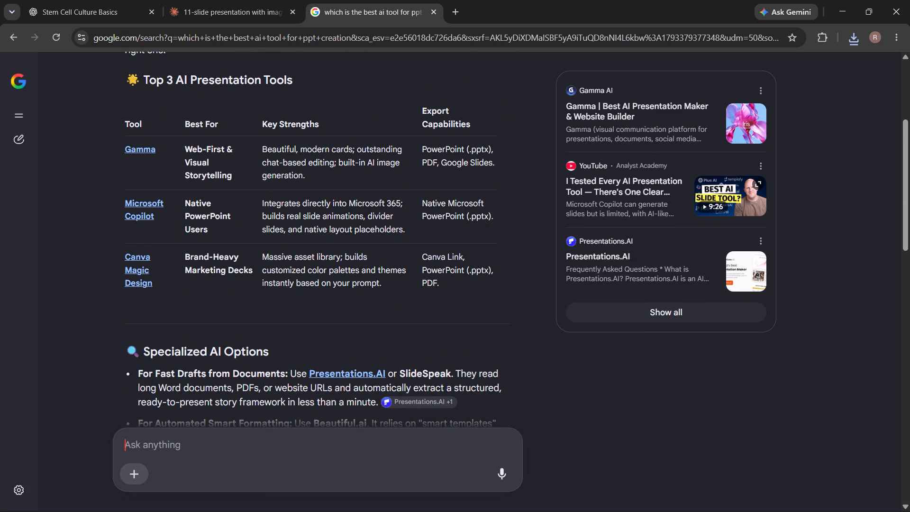
scroll(263, 215, down, 1)
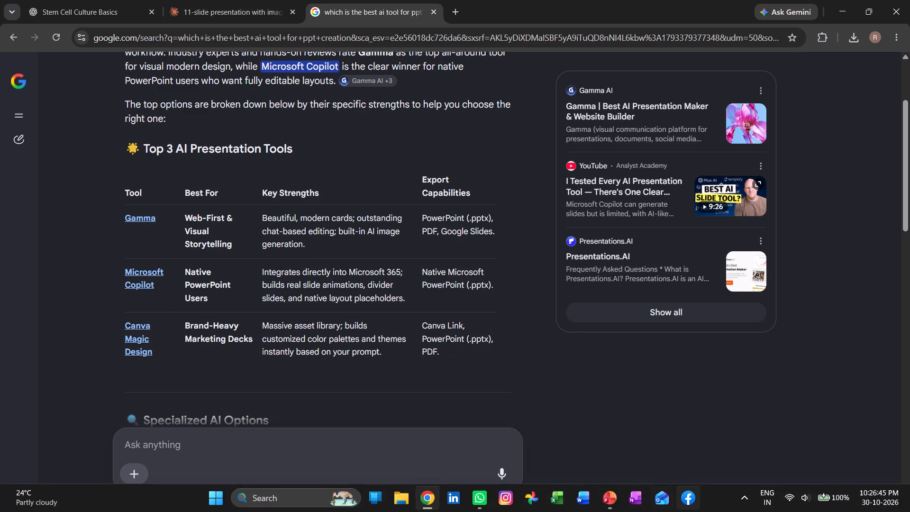
Find and open the Stem Cell PPT presentation from Windows search, look through its slides, and close it.
text(stem)
key(Return)
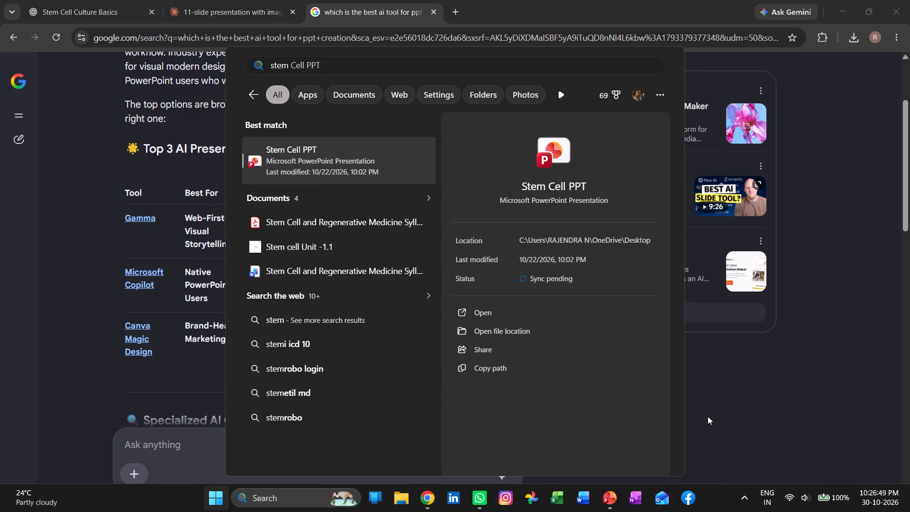
scroll(708, 416, down, 1)
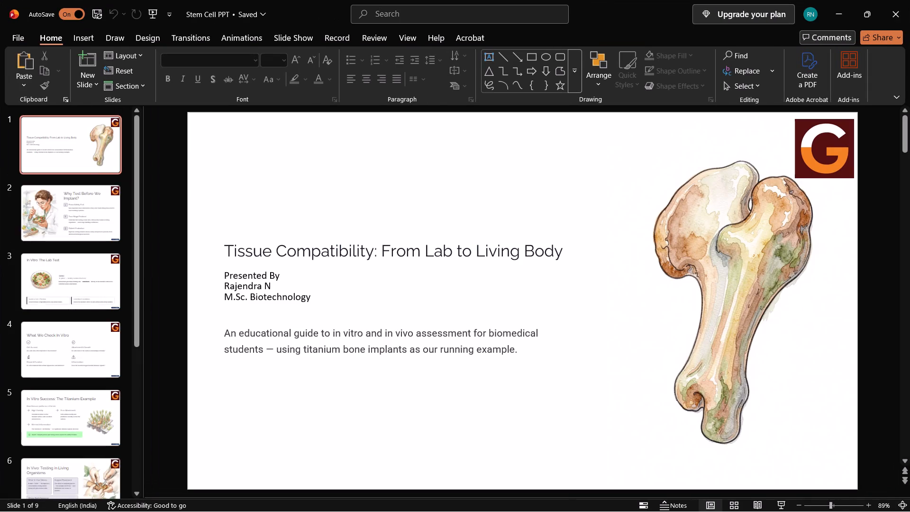
scroll(708, 416, down, 2)
scroll(708, 416, up, 1)
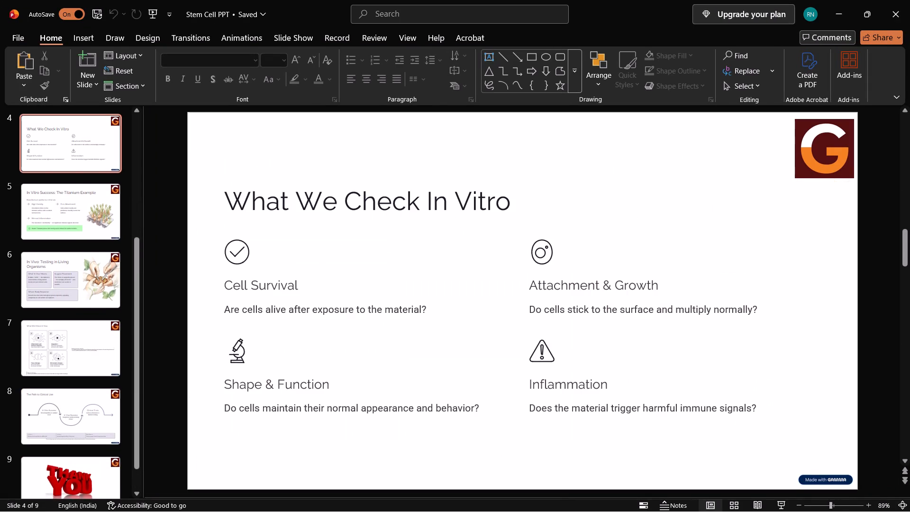
scroll(708, 416, up, 2)
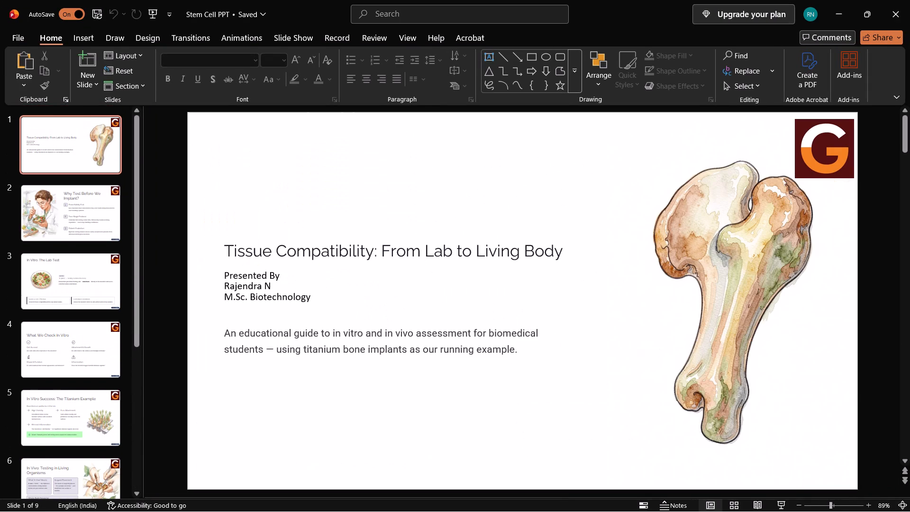
click(900, 0)
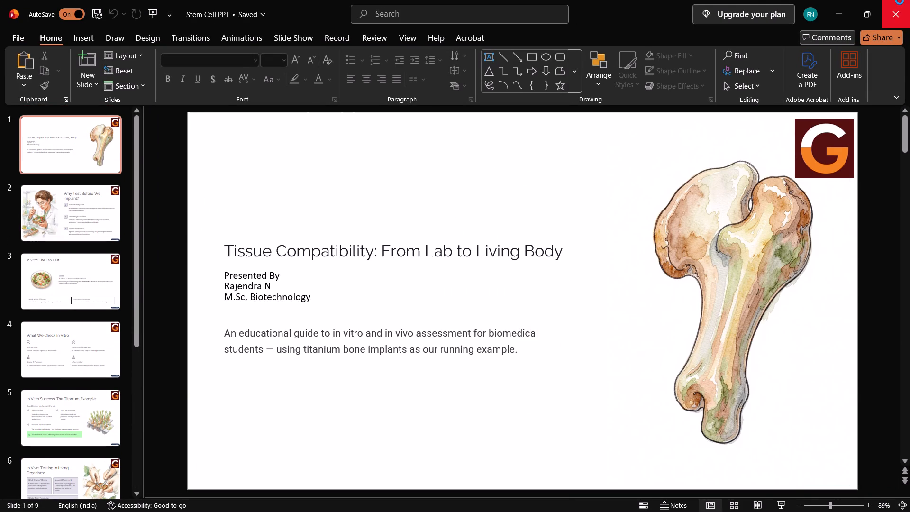
Review the Tissue_Compatibility slides in PowerPoint, from the title slide through the in vitro and in vivo sections to Key Takeaways.
scroll(475, 256, down, 1)
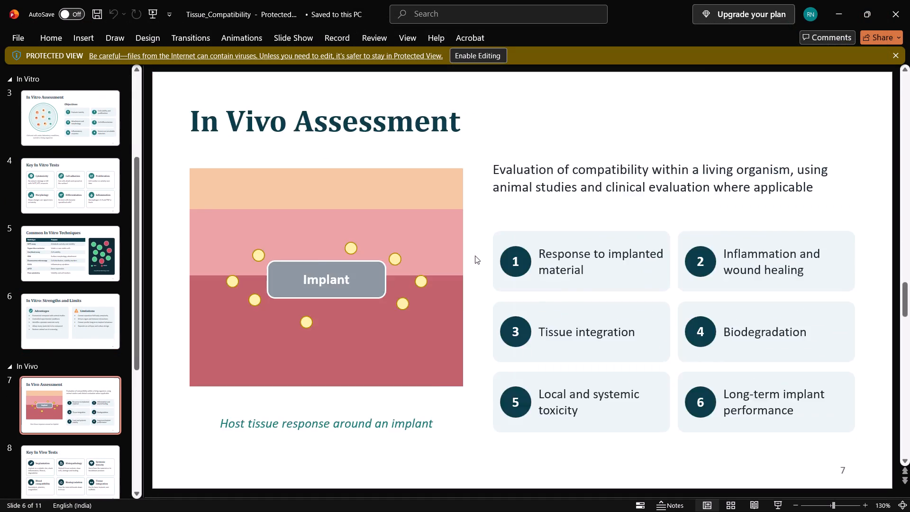
scroll(475, 256, down, 1)
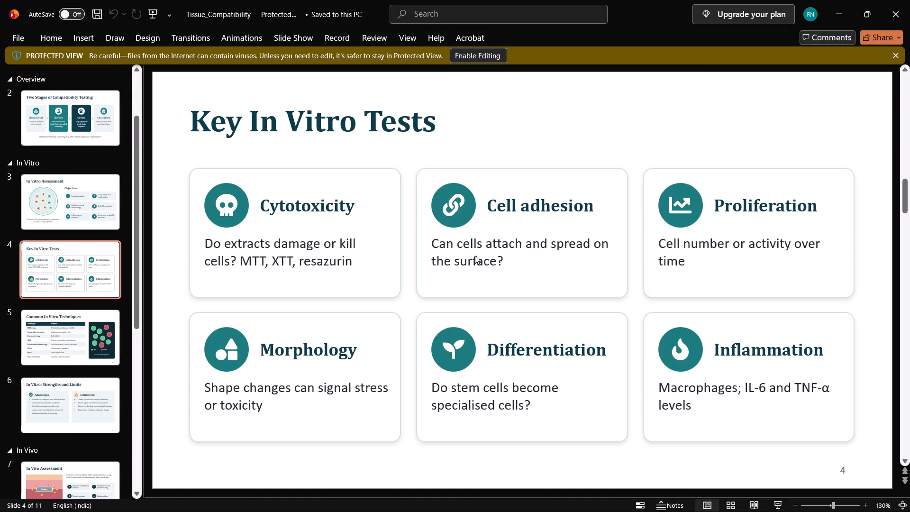
scroll(475, 256, down, 1)
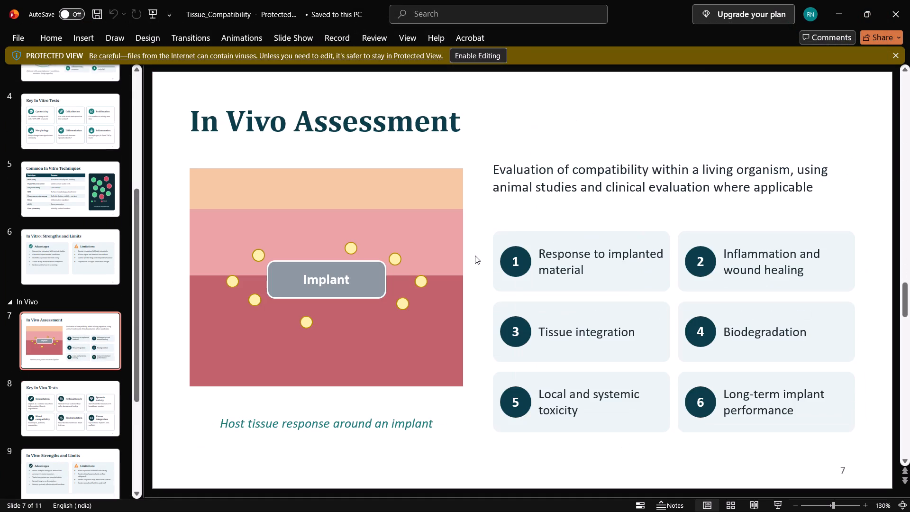
scroll(475, 256, down, 1)
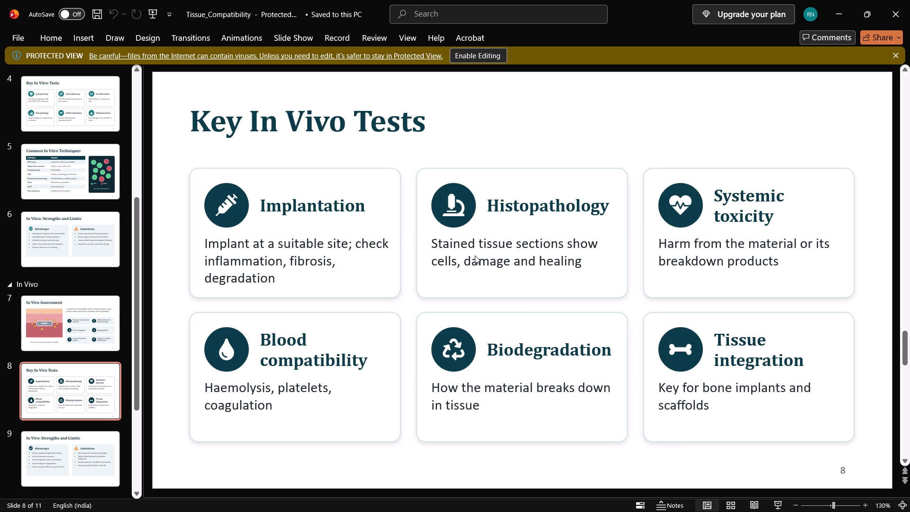
scroll(475, 256, down, 2)
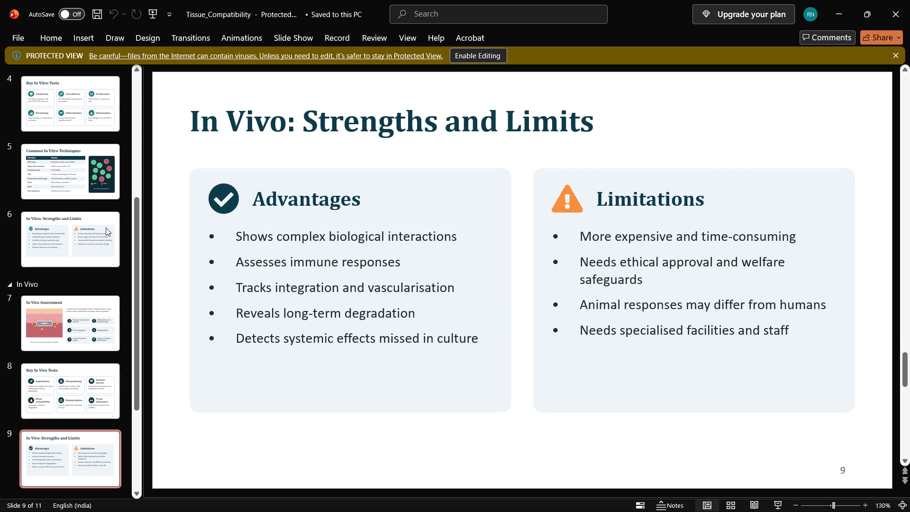
scroll(74, 253, up, 2)
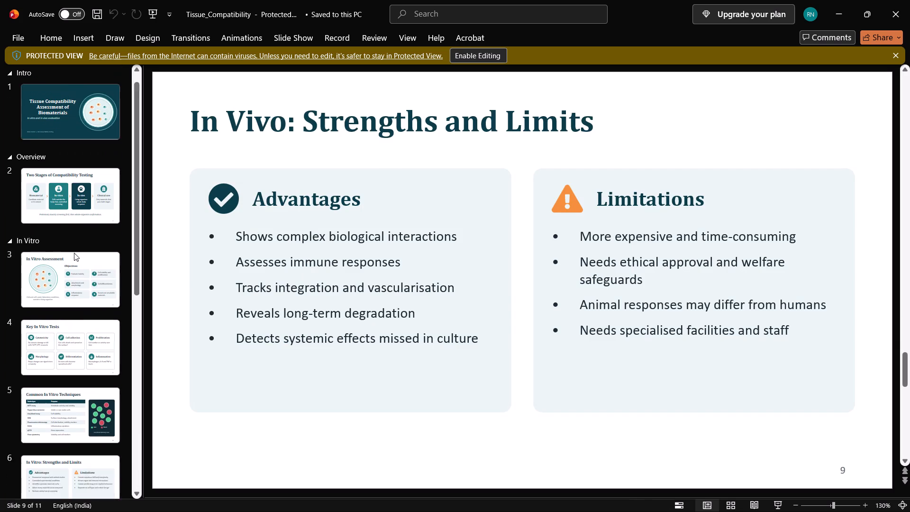
click(73, 113)
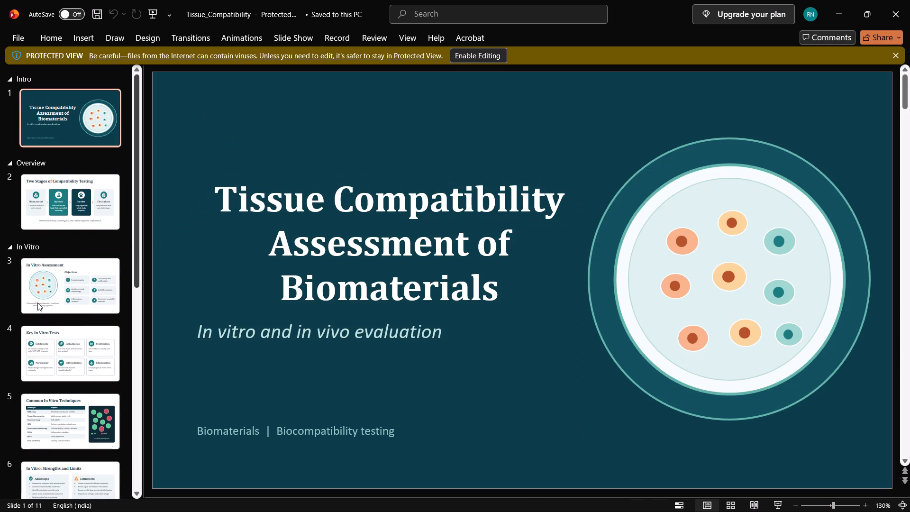
scroll(27, 314, down, 19)
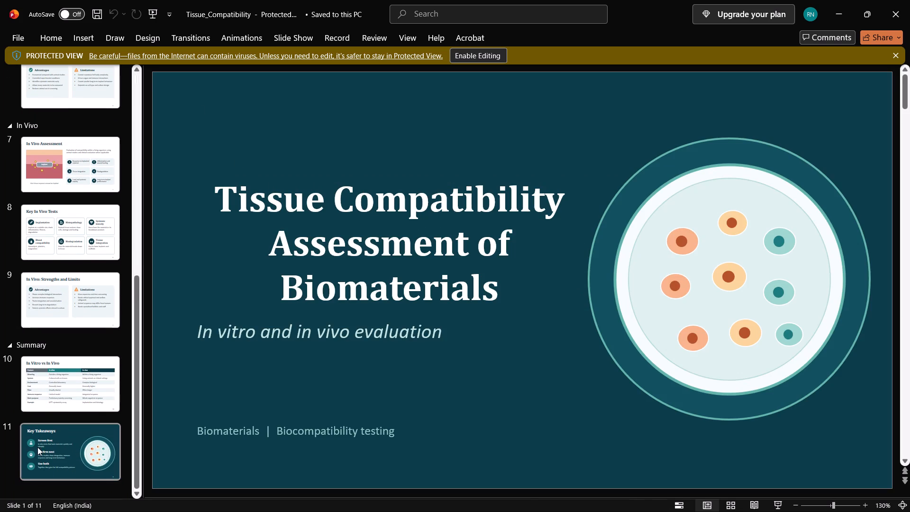
click(37, 443)
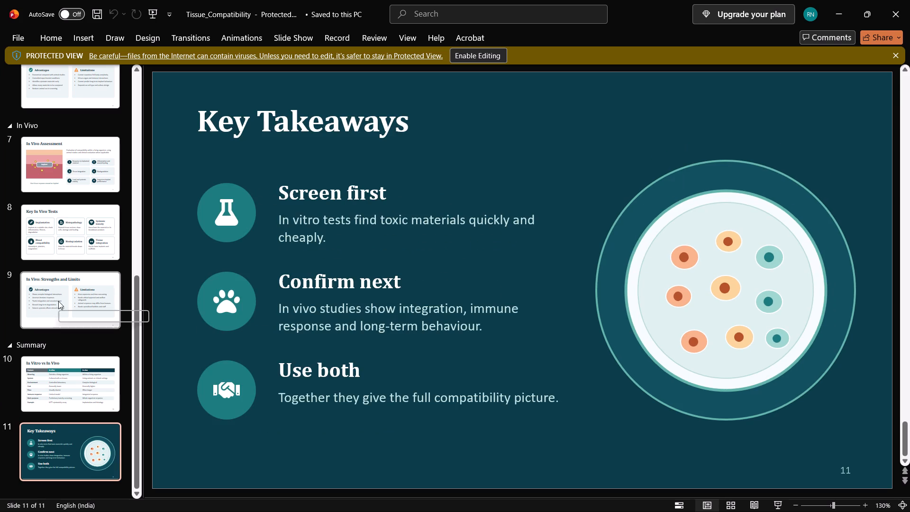
scroll(58, 301, up, 4)
scroll(58, 301, down, 6)
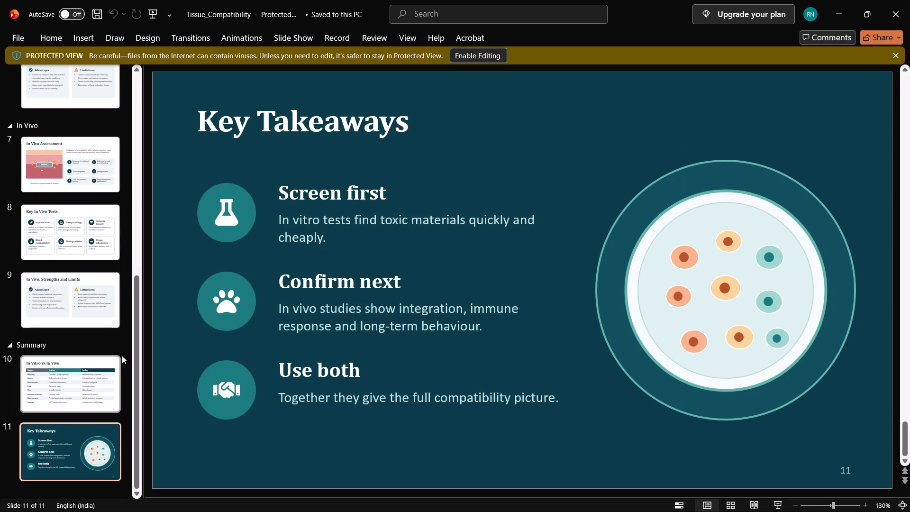
Enable editing of the protected Tissue_Compatibility presentation.
click(335, 229)
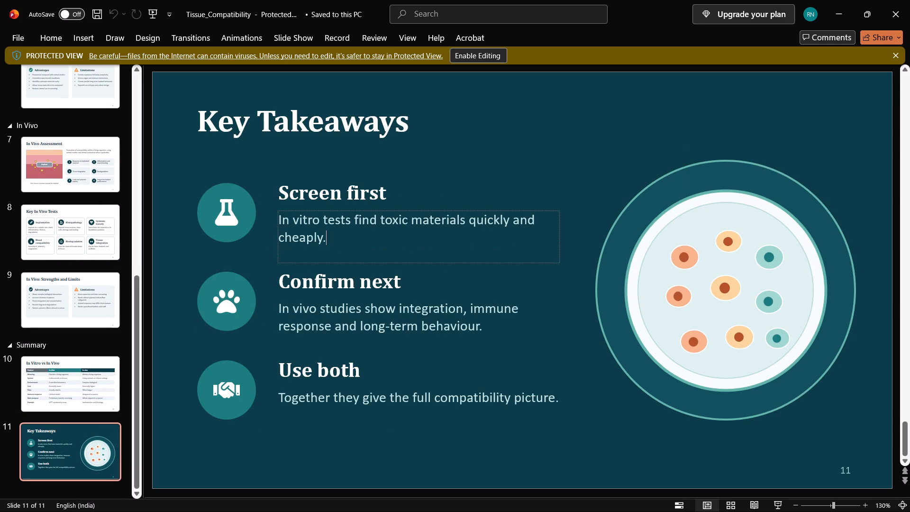
right_click(73, 440)
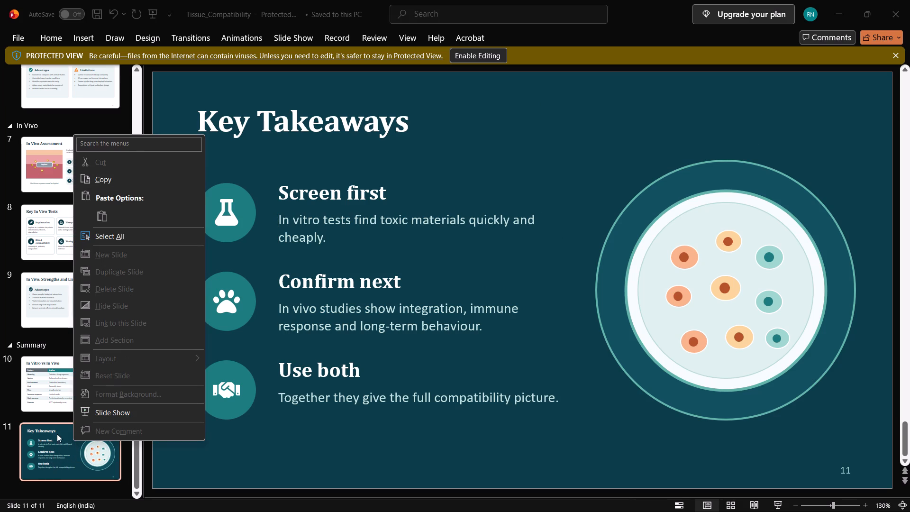
click(45, 256)
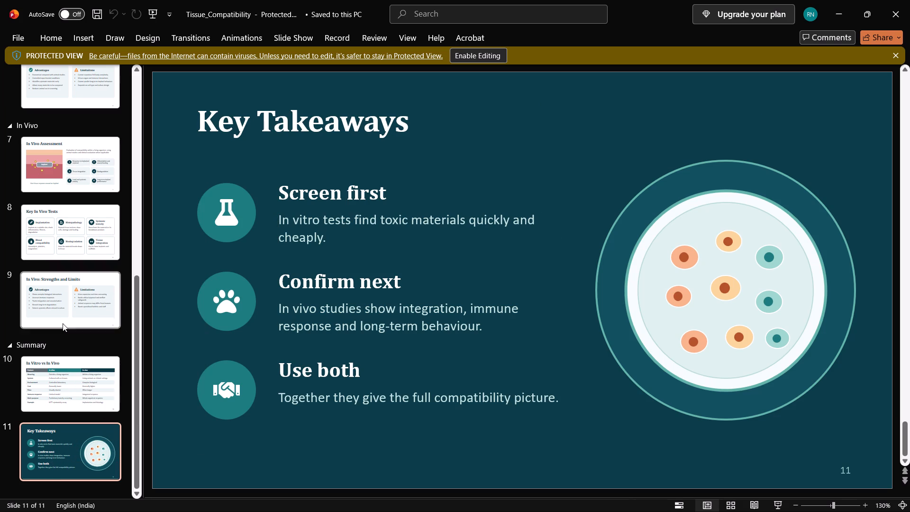
click(70, 443)
right_click(70, 443)
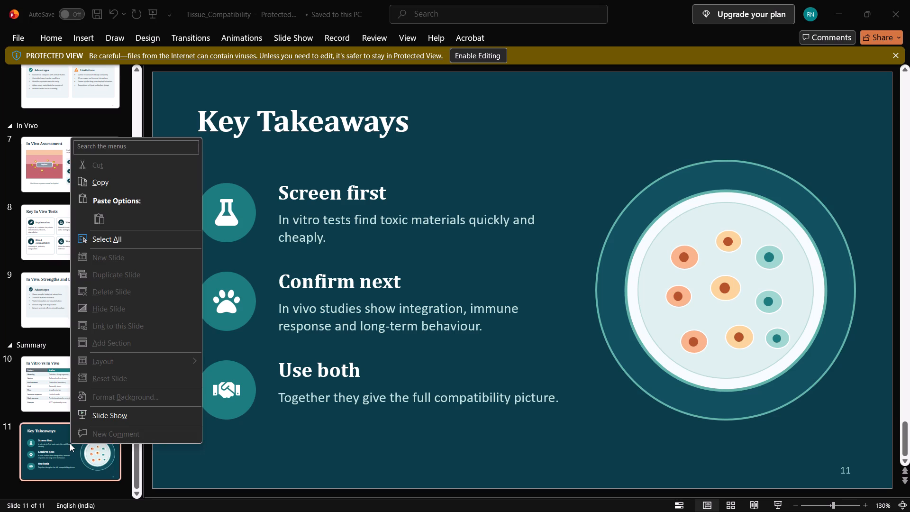
click(477, 59)
click(477, 59)
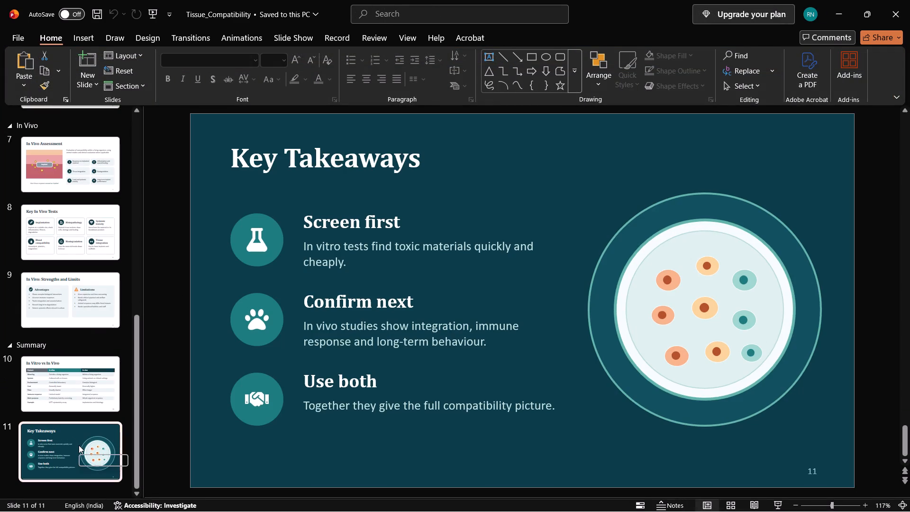
Delete the Key Takeaways slide, slide 11.
right_click(79, 445)
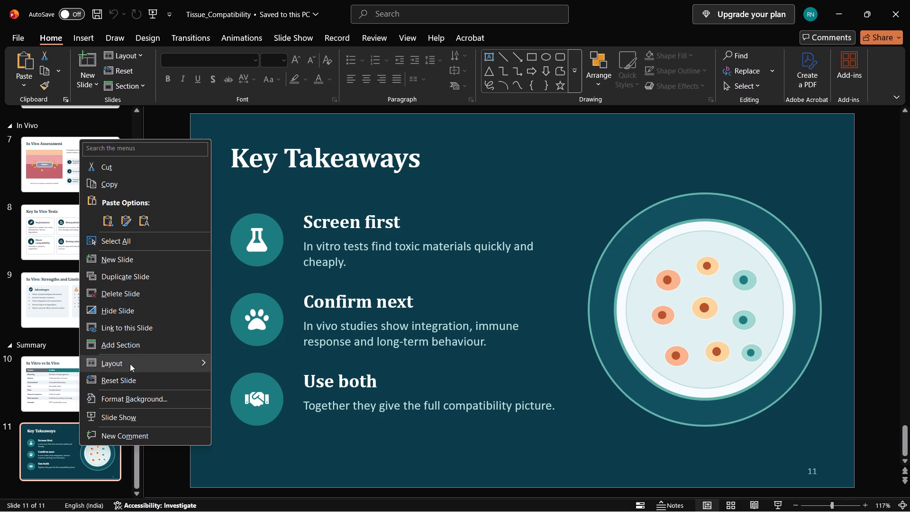
click(127, 289)
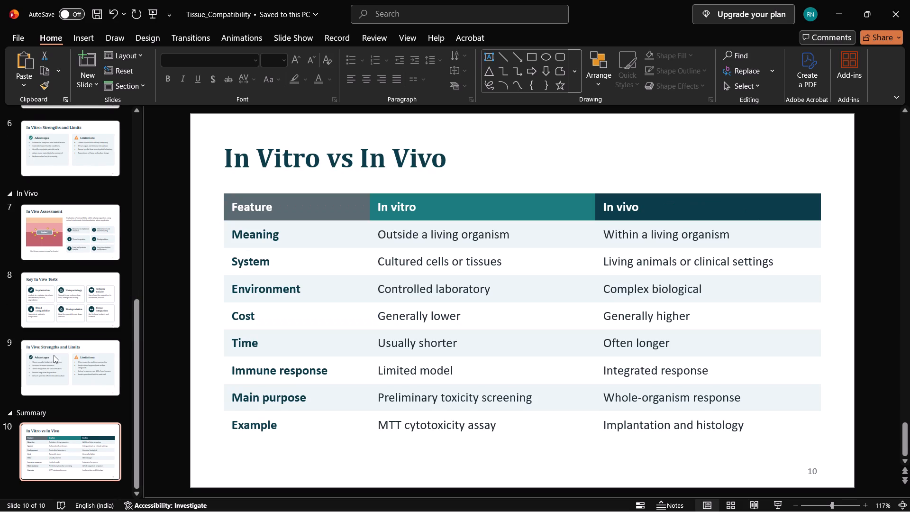
Add a new slide after In Vitro vs In Vivo and remove its title placeholder to leave it blank.
scroll(46, 369, down, 3)
right_click(69, 450)
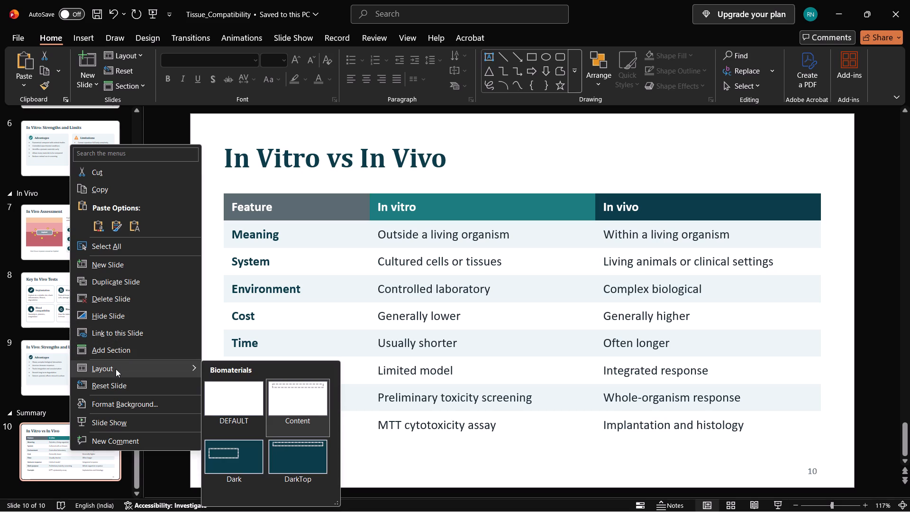
click(112, 265)
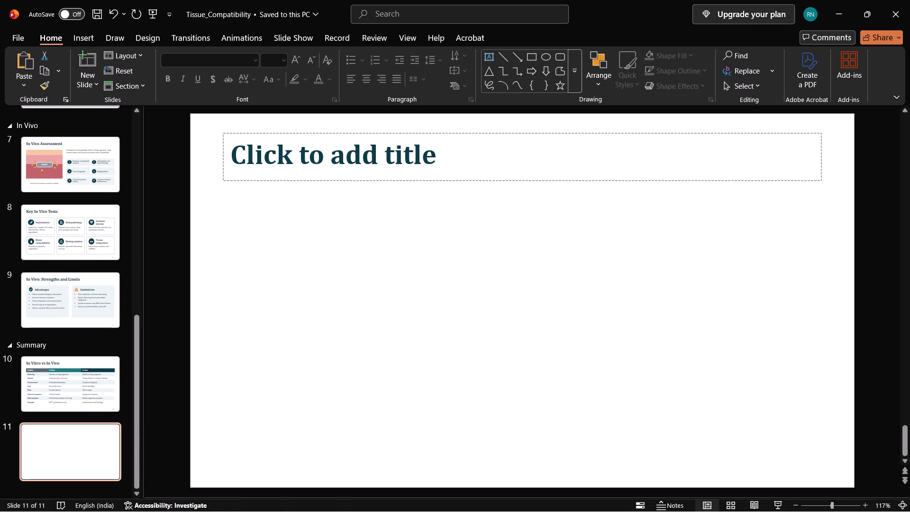
click(465, 131)
key(BackSpace)
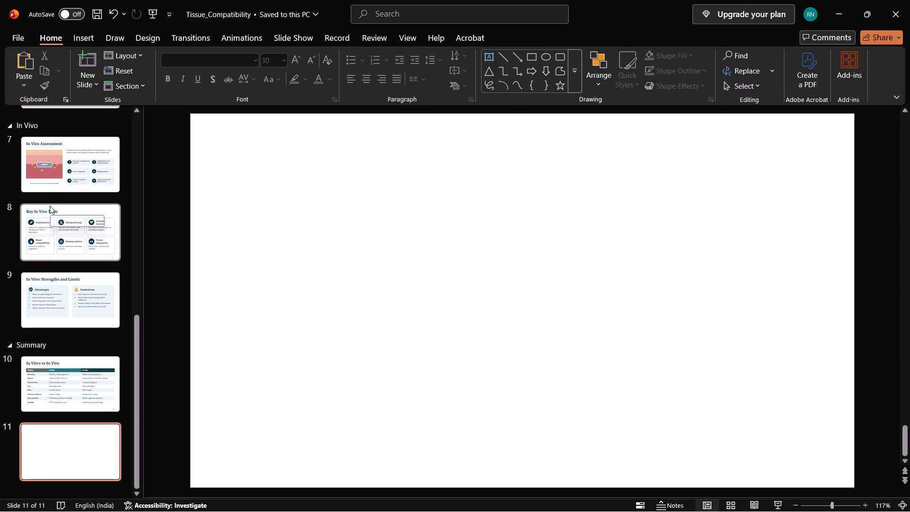
Return to the title slide and check its title text, glancing over the other slides in the deck.
scroll(50, 206, up, 8)
click(49, 171)
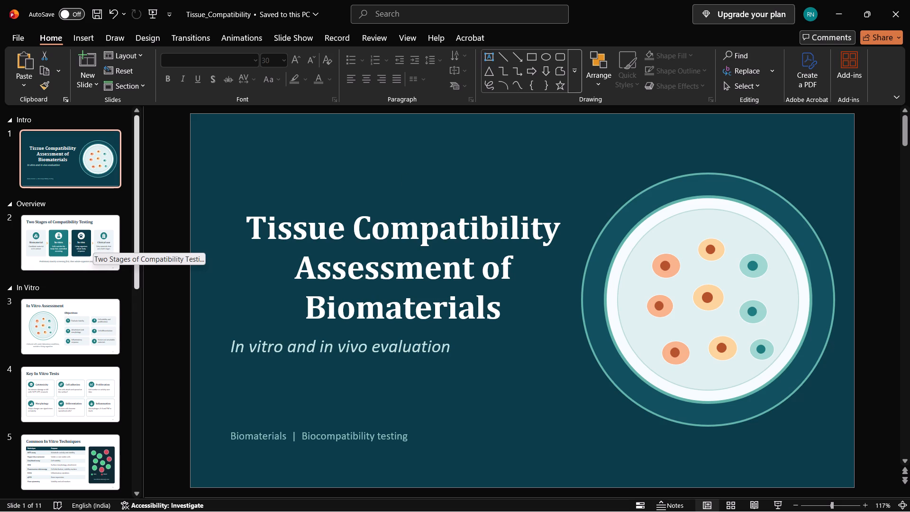
drag(252, 216, 487, 349)
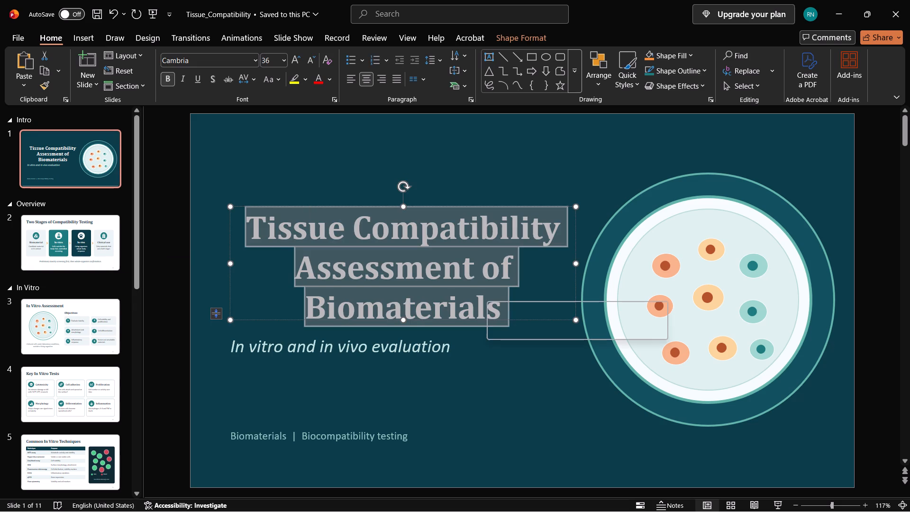
click(322, 162)
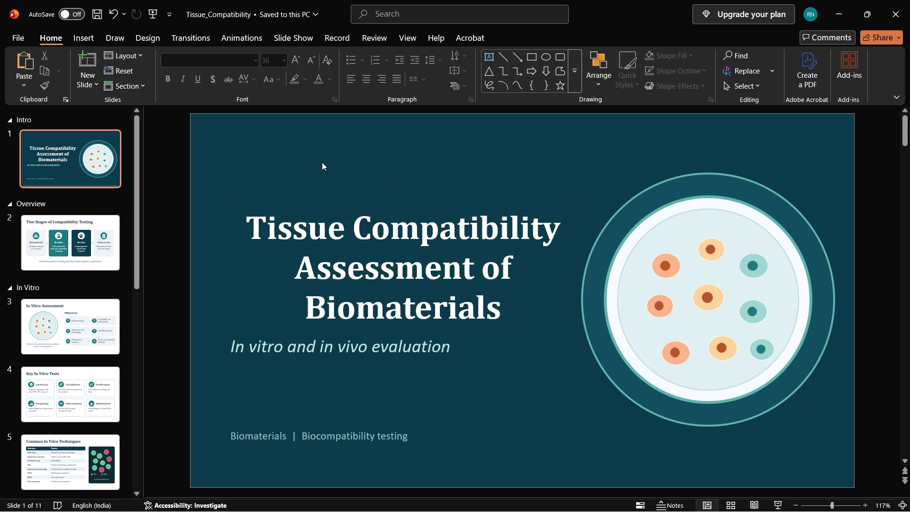
scroll(51, 236, up, 1)
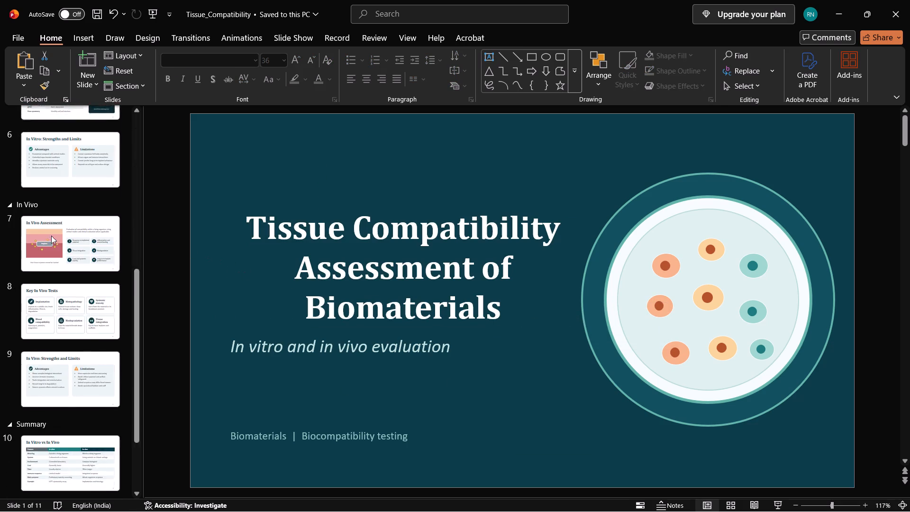
scroll(51, 236, up, 2)
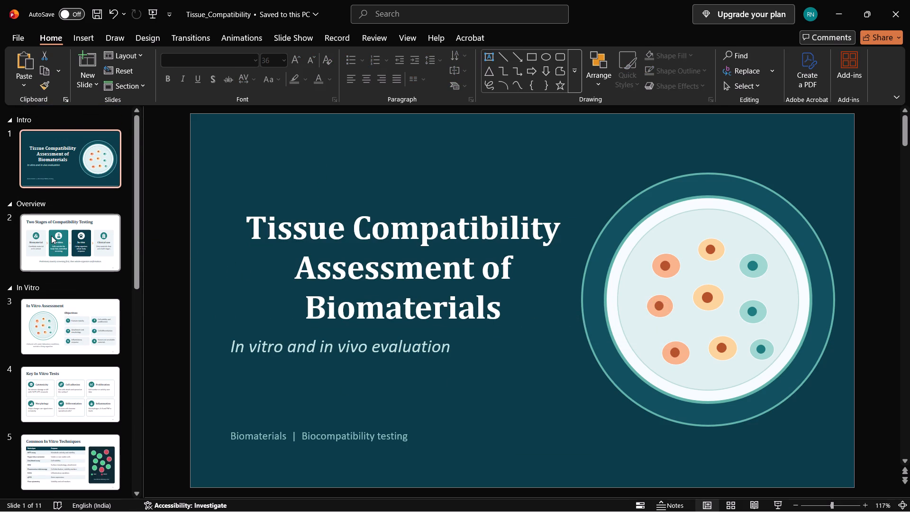
click(77, 157)
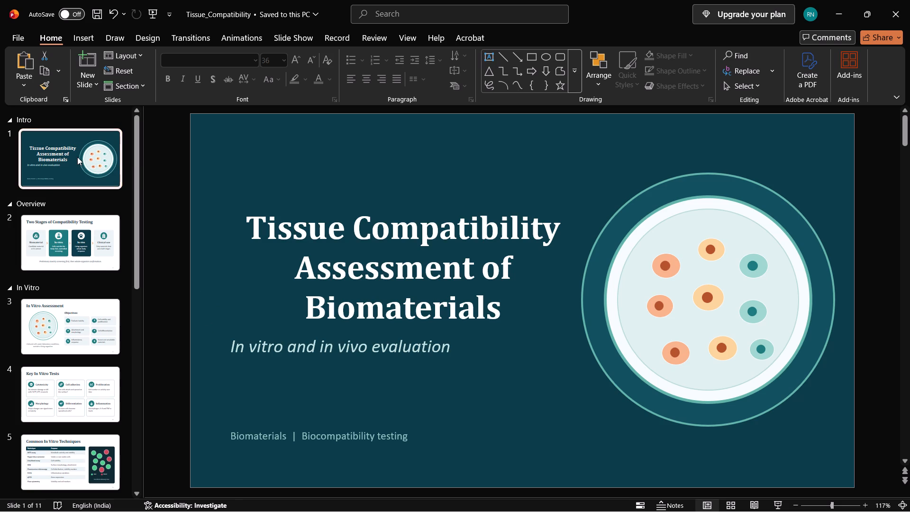
right_click(77, 157)
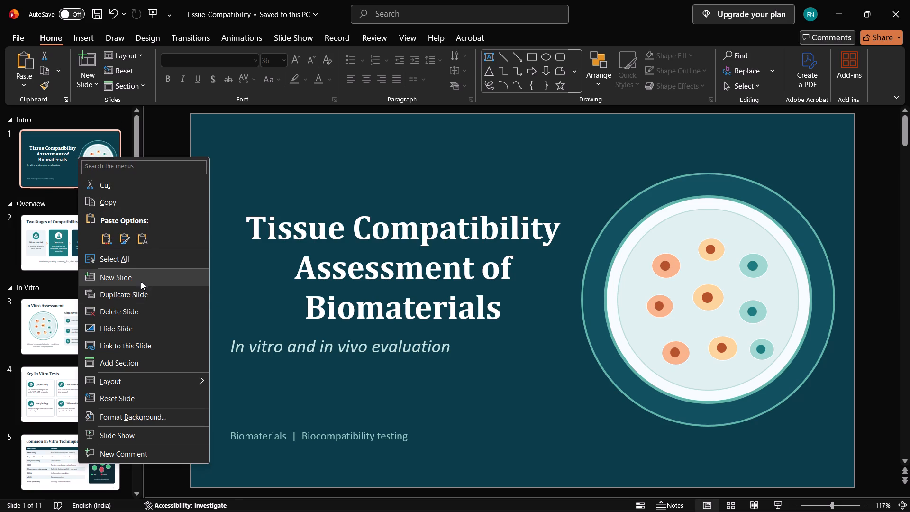
click(252, 163)
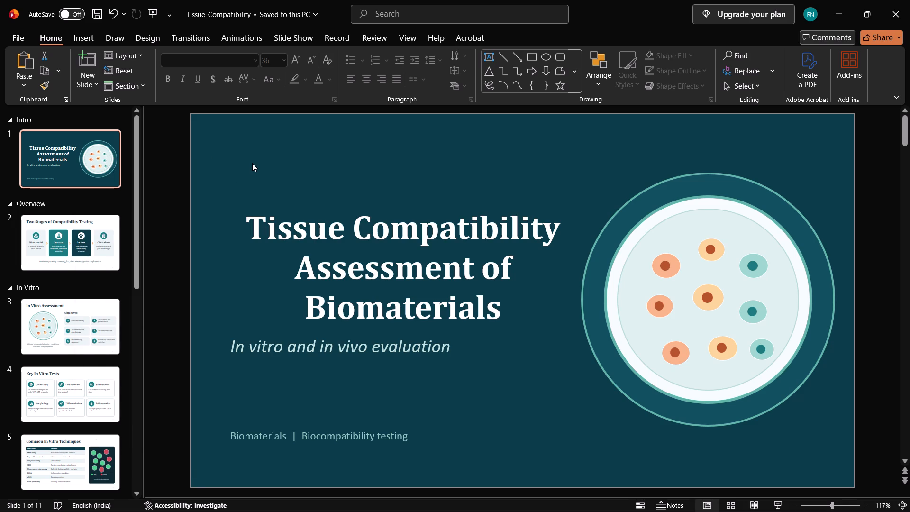
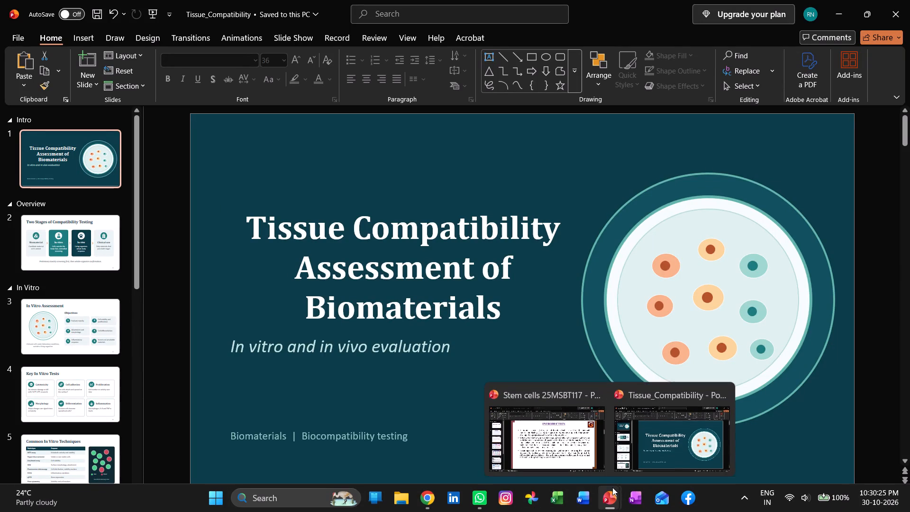
Switch to the Stem cells presentation and copy its title slide heading, STEM CELLS AND REGENERATIVE MEDICINE.
click(573, 438)
scroll(538, 332, up, 5)
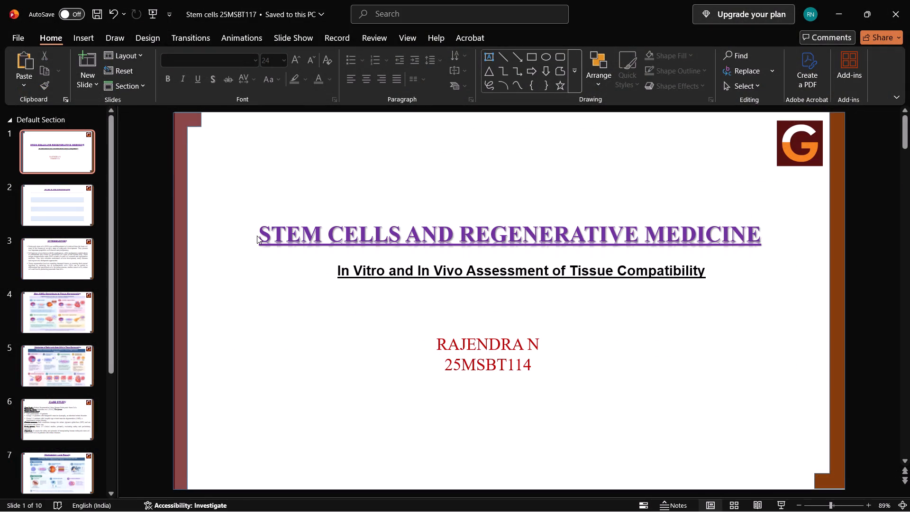
click(256, 235)
drag(257, 232, 591, 367)
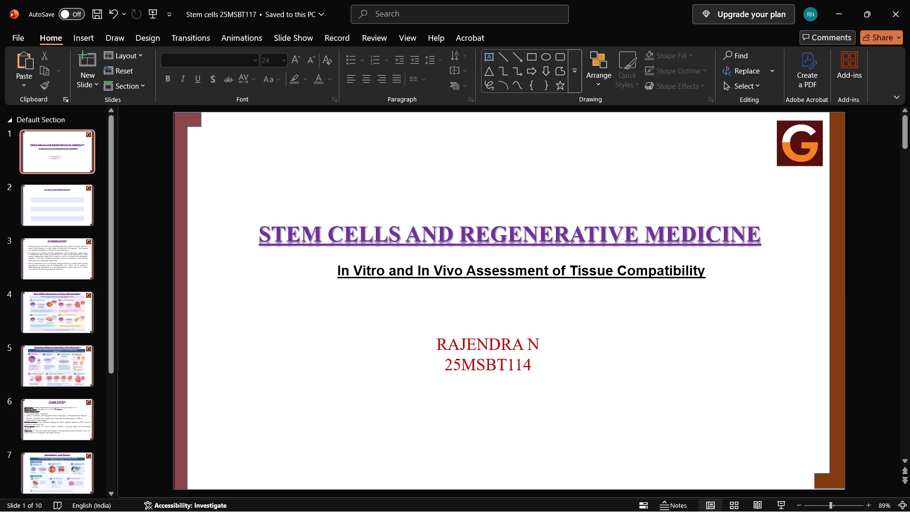
click(276, 239)
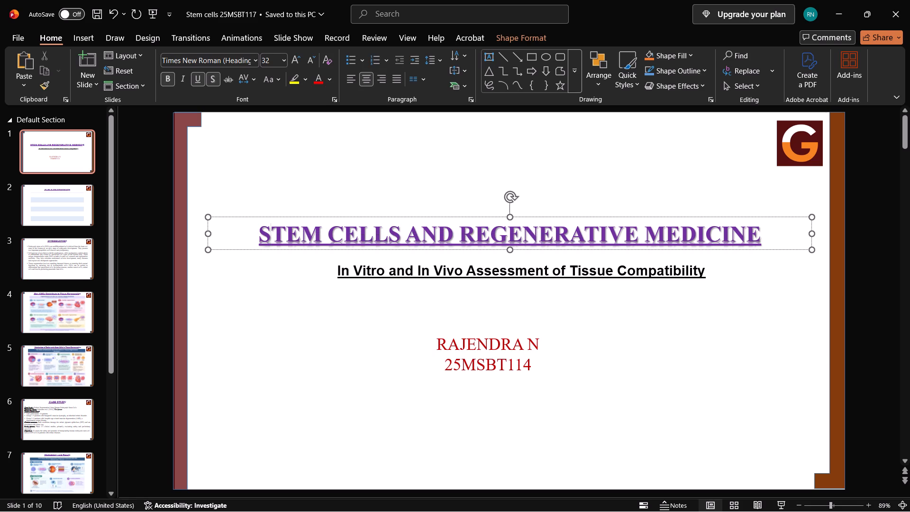
drag(261, 233, 672, 258)
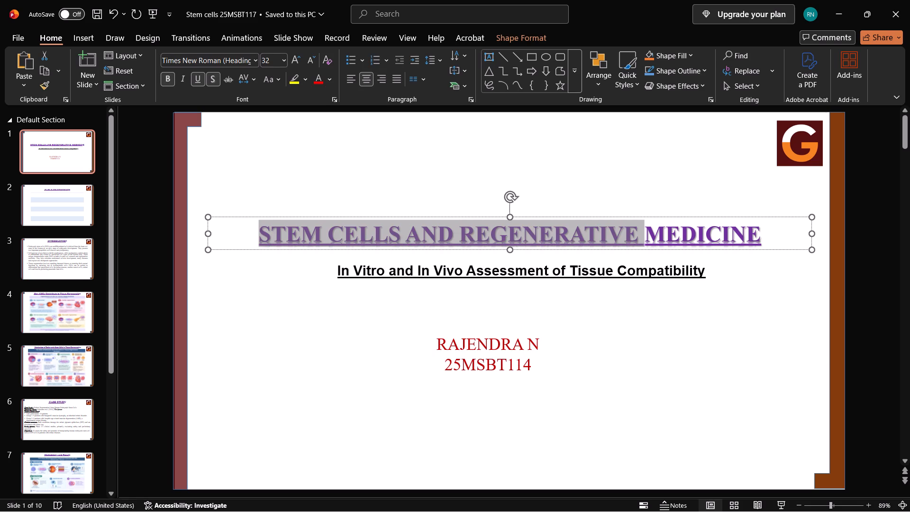
drag(672, 258, 765, 229)
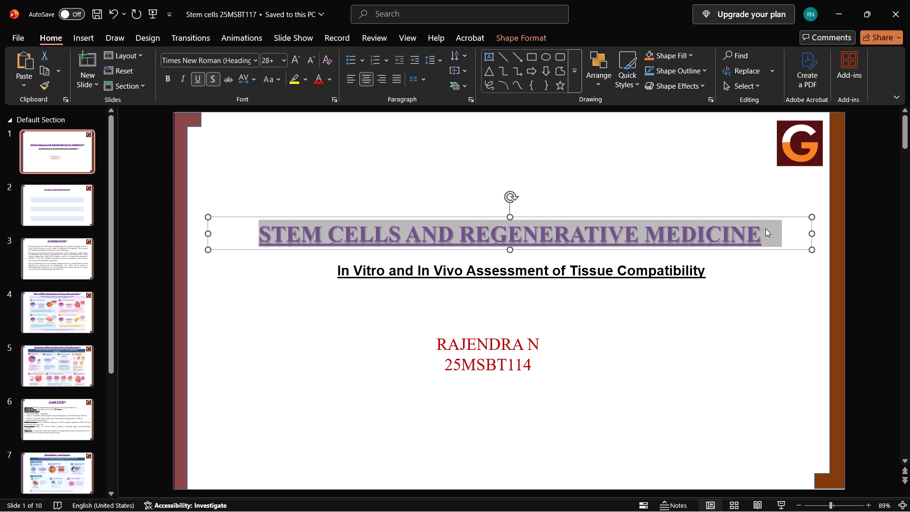
key(ctrl+c)
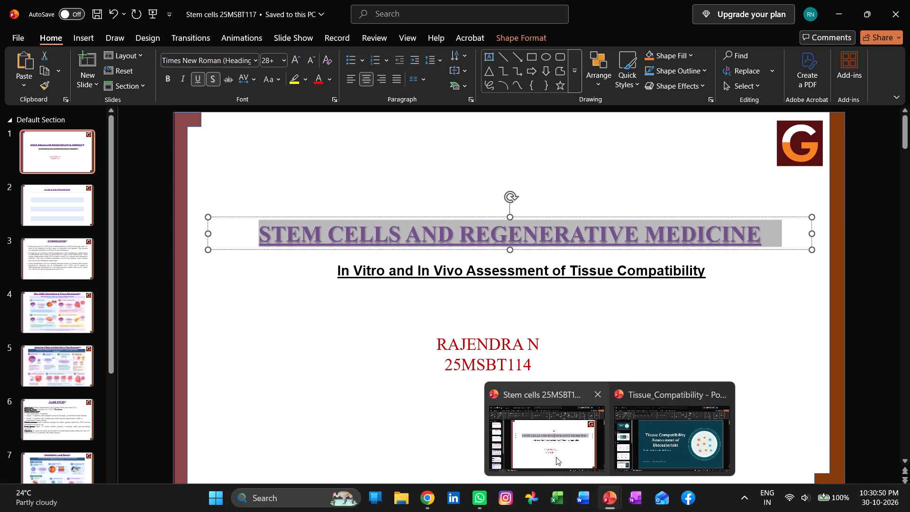
Return to Tissue_Compatibility, add a new slide after In Vitro Assessment and move it to the start of the deck.
click(556, 457)
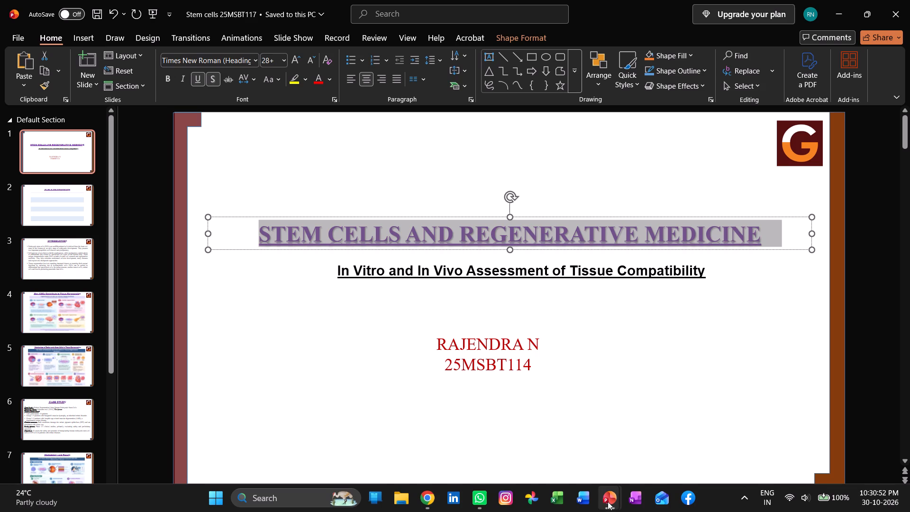
click(643, 440)
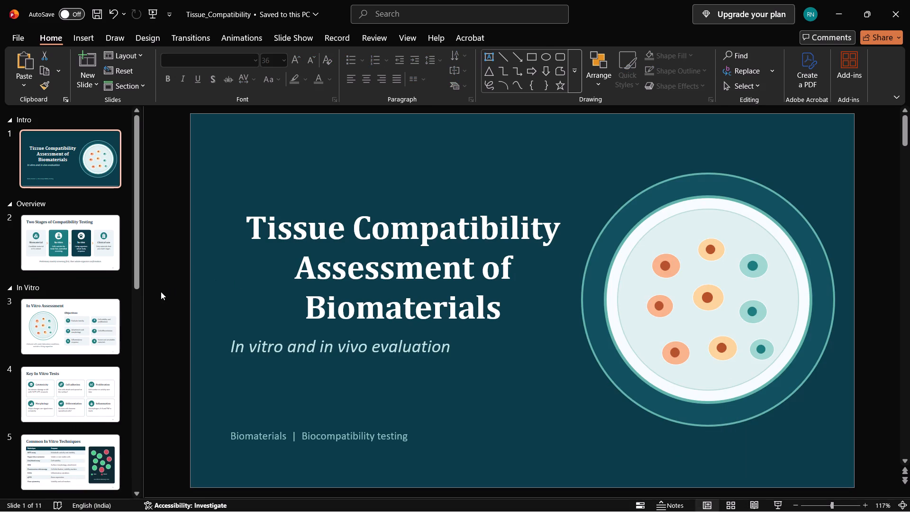
right_click(87, 317)
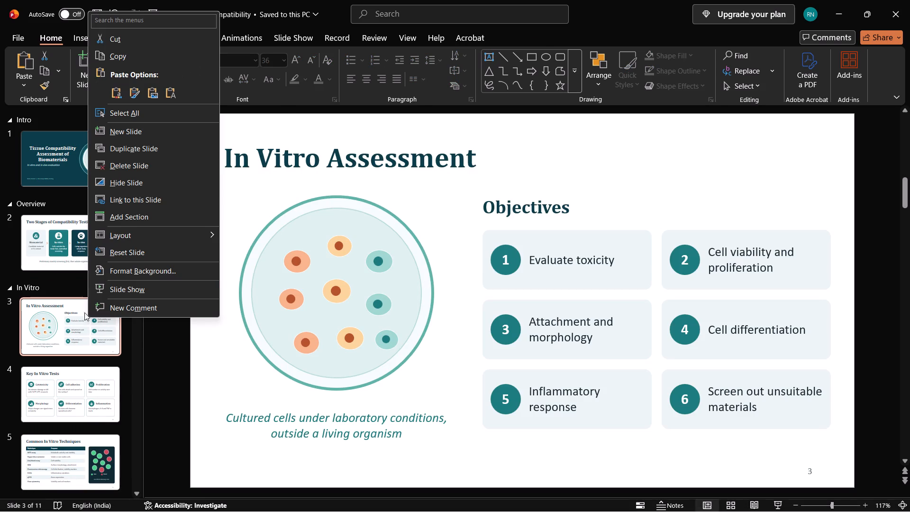
click(132, 126)
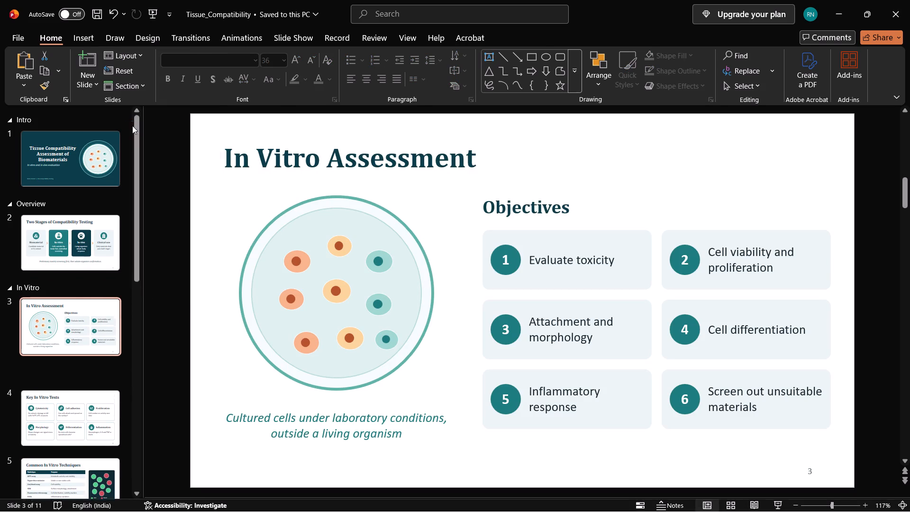
drag(78, 384, 74, 146)
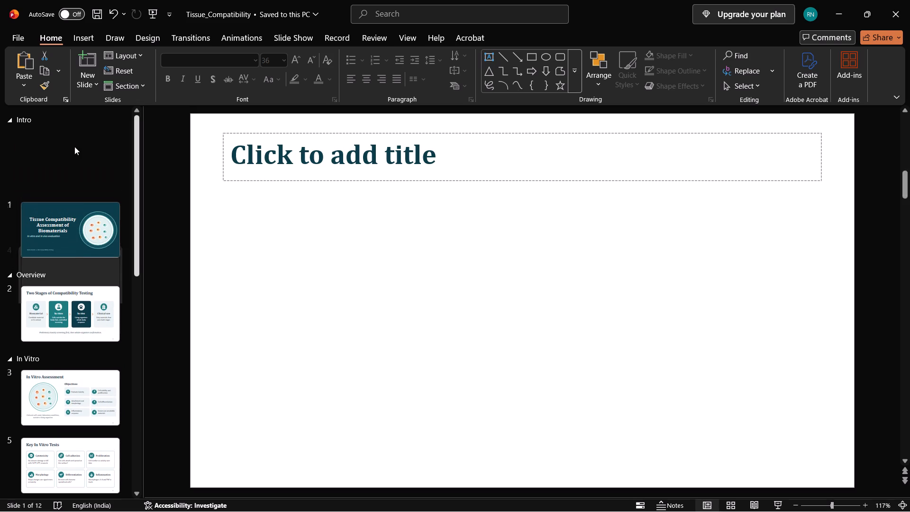
Paste STEM CELLS AND REGENERATIVE MEDICINE into the title placeholder of the new first slide.
click(367, 153)
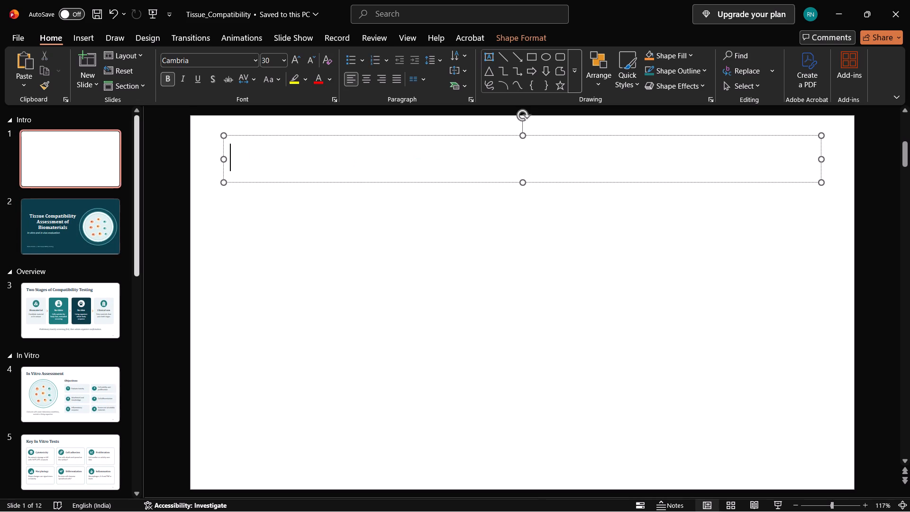
key(Return)
key(Return)
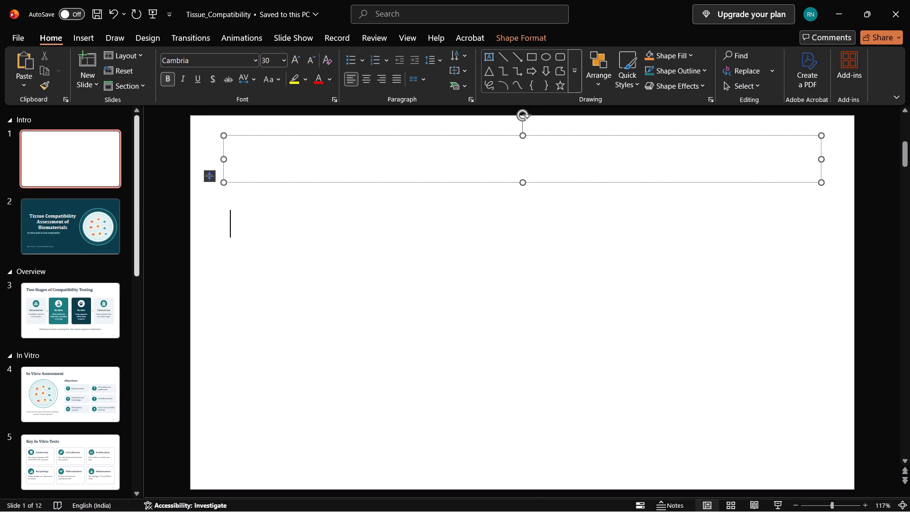
key(BackSpace)
key(backslash)
key(BackSpace)
key(BackSpace)
key(ctrl+v)
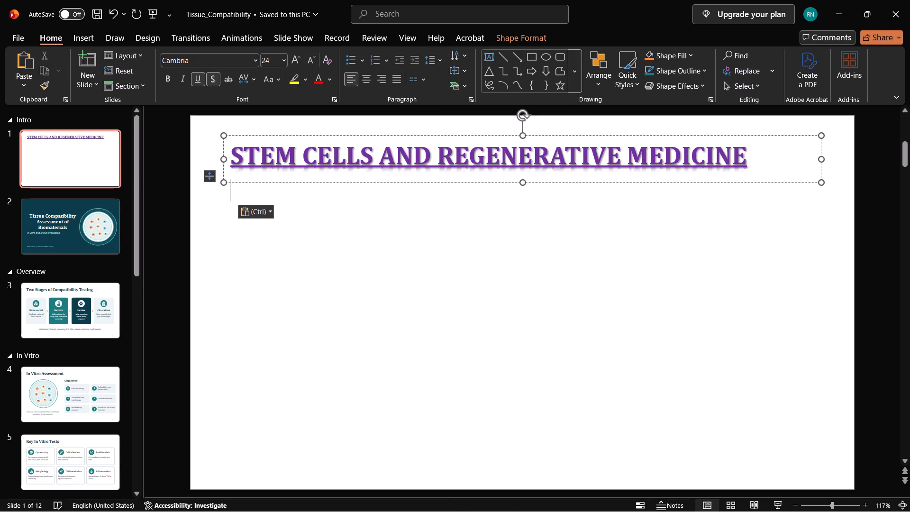
Move the title box on slide 1 down to just above the middle of the slide.
drag(569, 129, 569, 156)
click(569, 156)
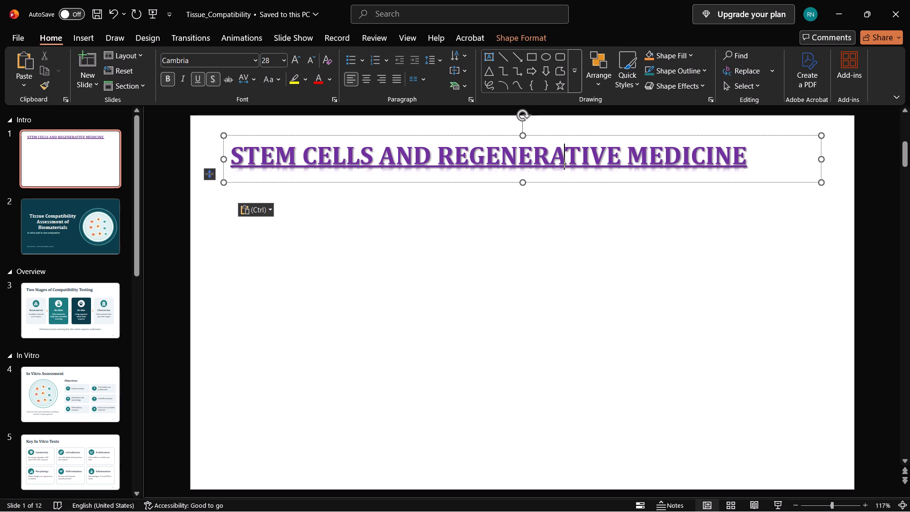
drag(599, 137, 610, 187)
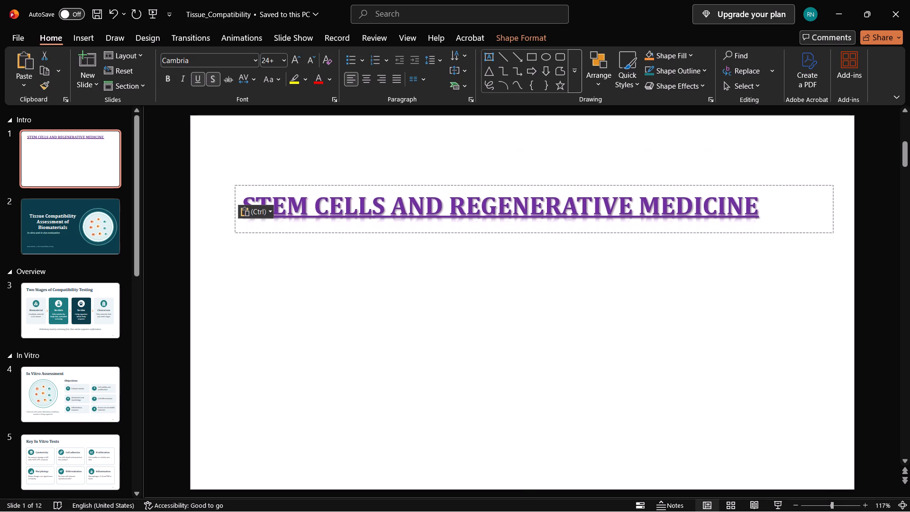
drag(610, 187, 628, 240)
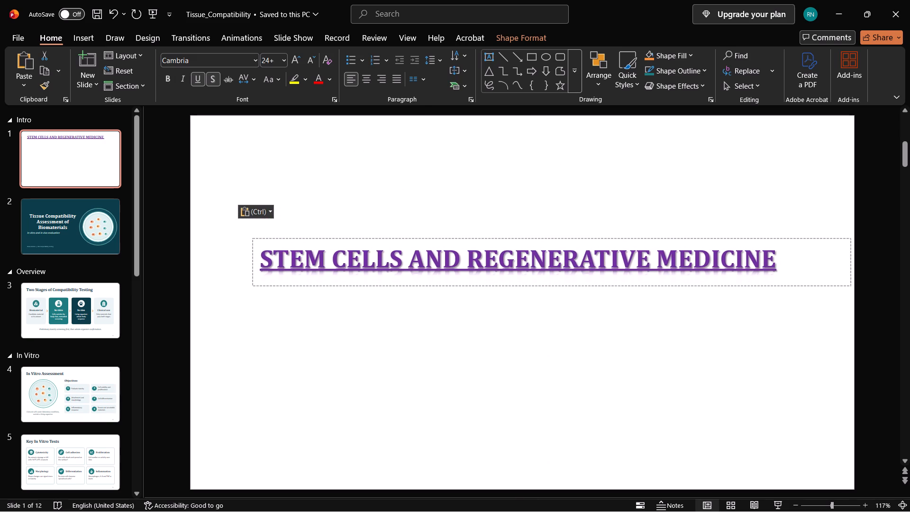
drag(628, 240, 618, 235)
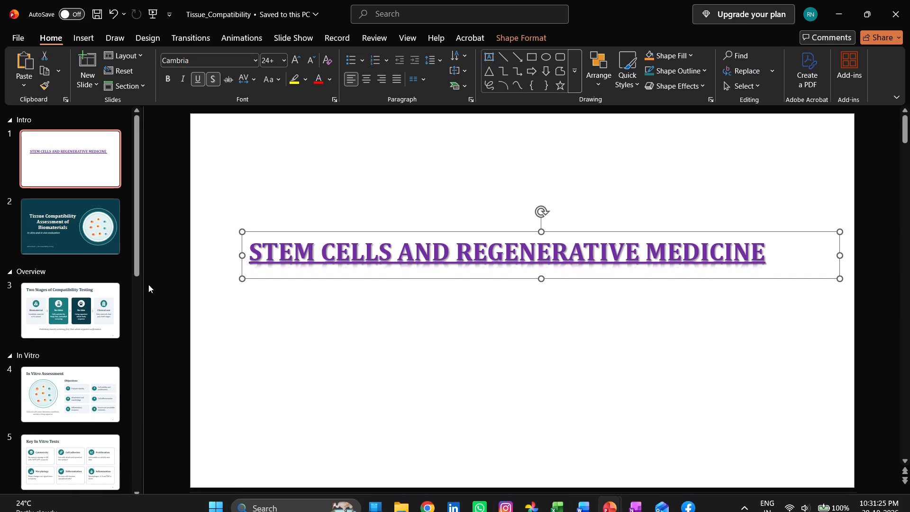
right_click(60, 236)
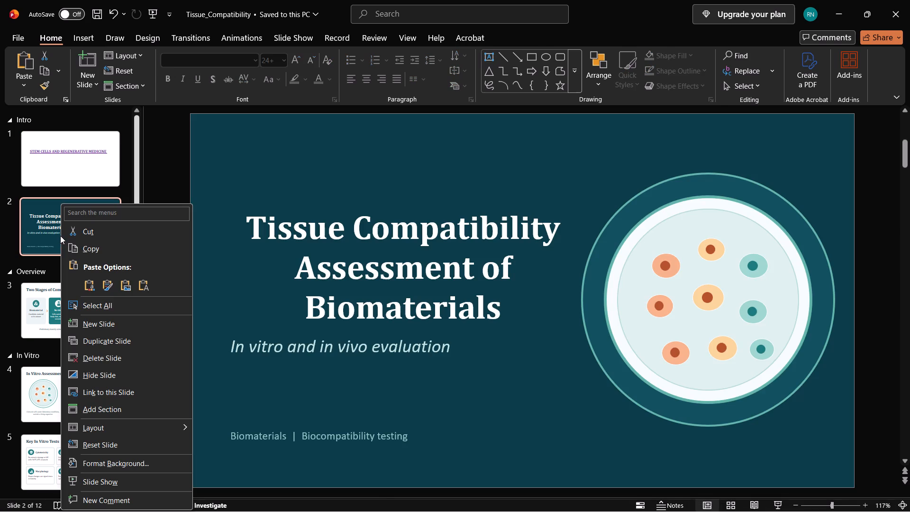
click(242, 224)
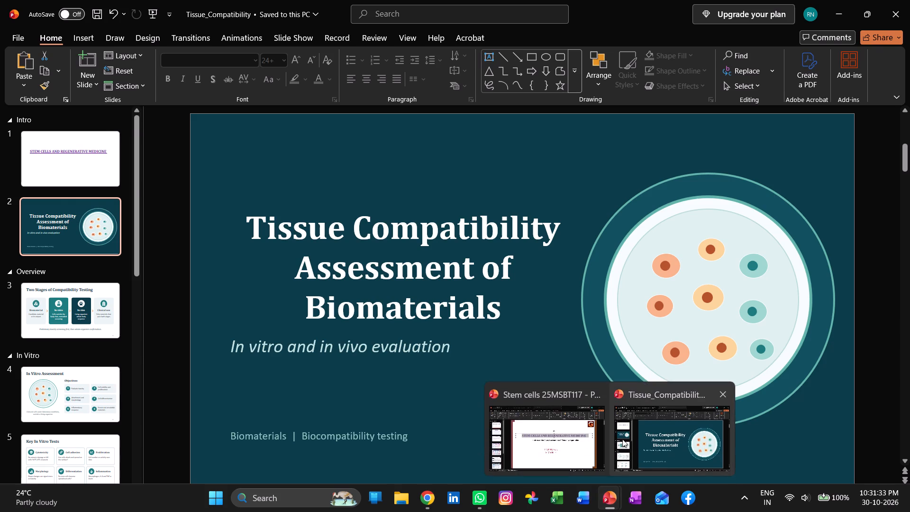
Copy the subtitle In Vitro and In Vivo Assessment of Tissue Compatibility from the Stem cells presentation and paste it below slide 1's title.
click(538, 441)
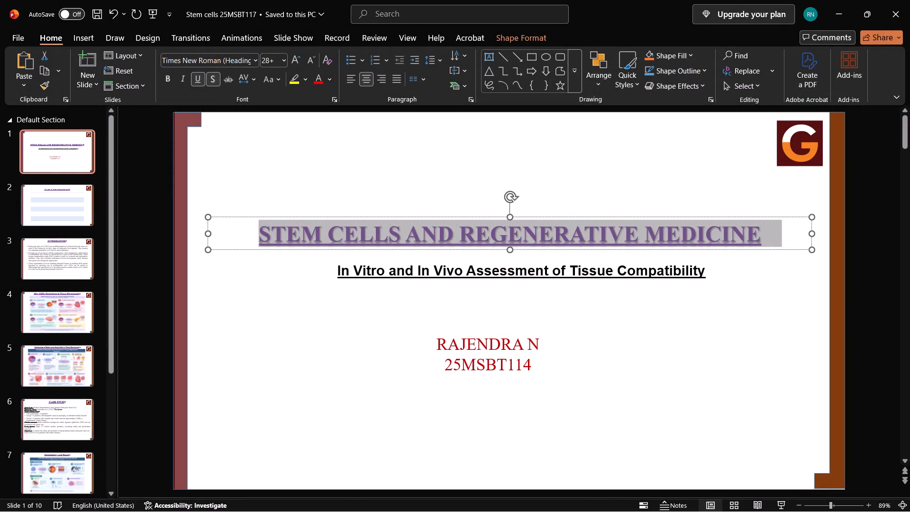
drag(337, 272, 752, 305)
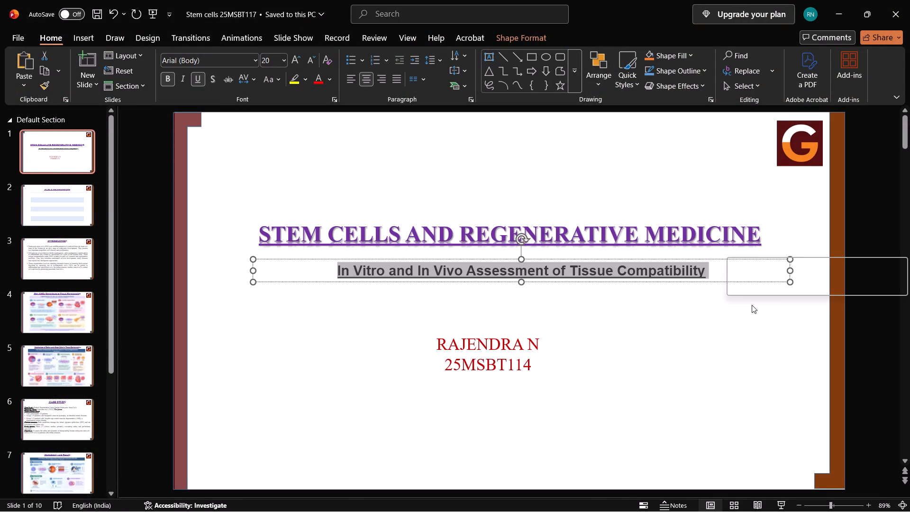
key(ctrl+c)
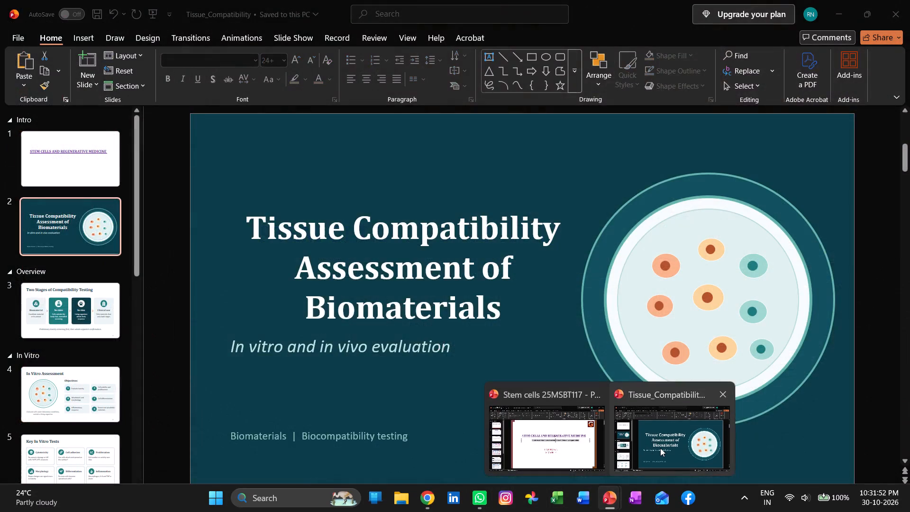
click(660, 448)
click(66, 157)
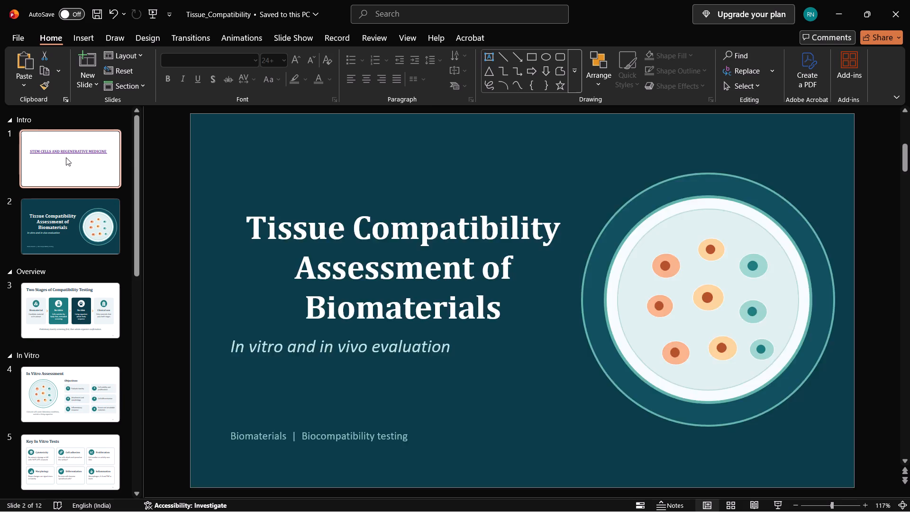
click(408, 288)
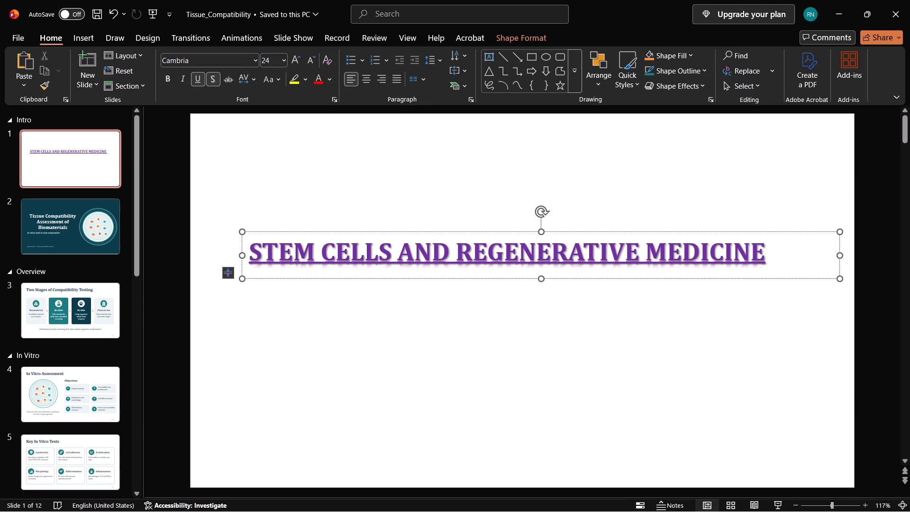
key(ctrl+v)
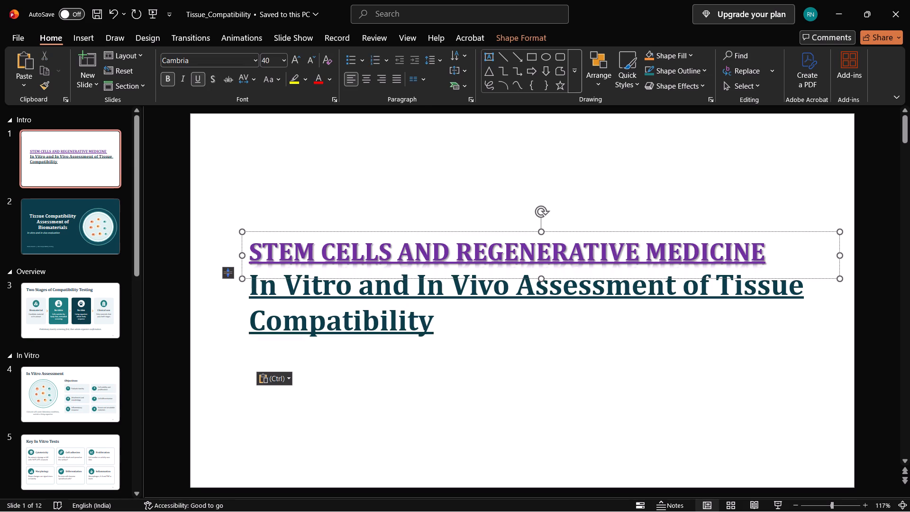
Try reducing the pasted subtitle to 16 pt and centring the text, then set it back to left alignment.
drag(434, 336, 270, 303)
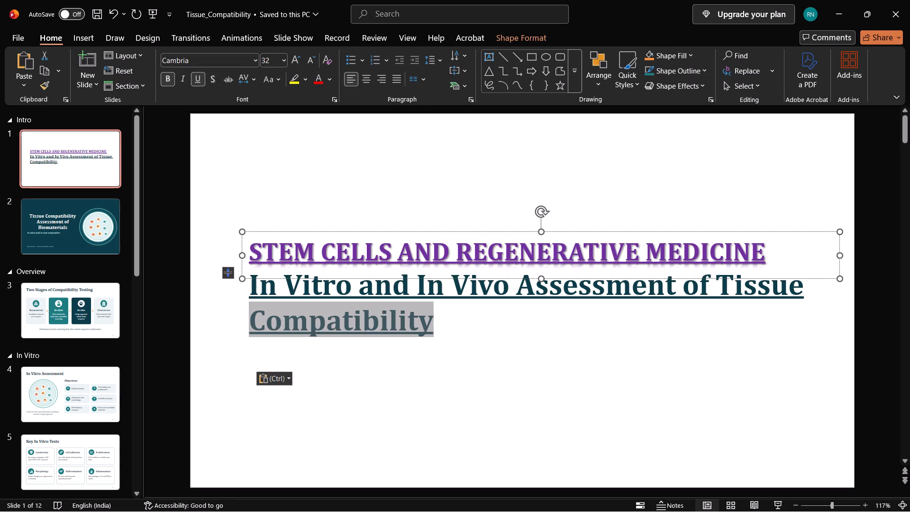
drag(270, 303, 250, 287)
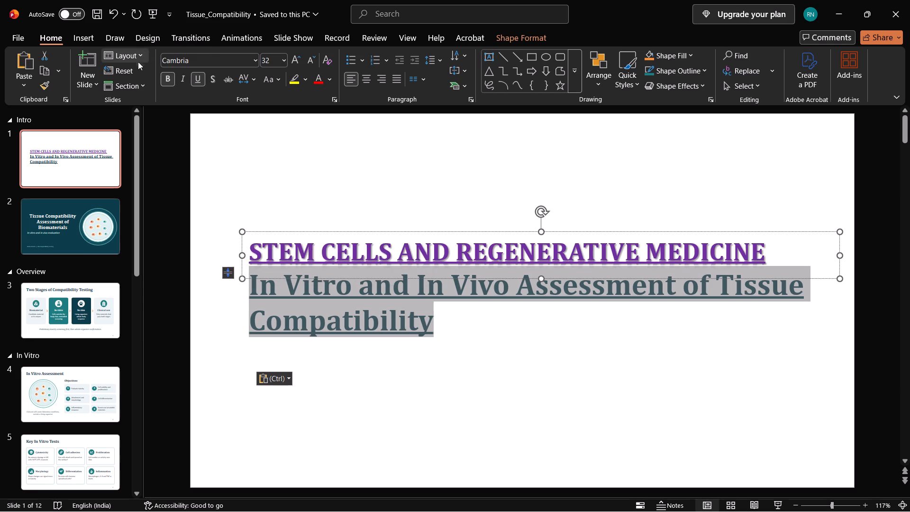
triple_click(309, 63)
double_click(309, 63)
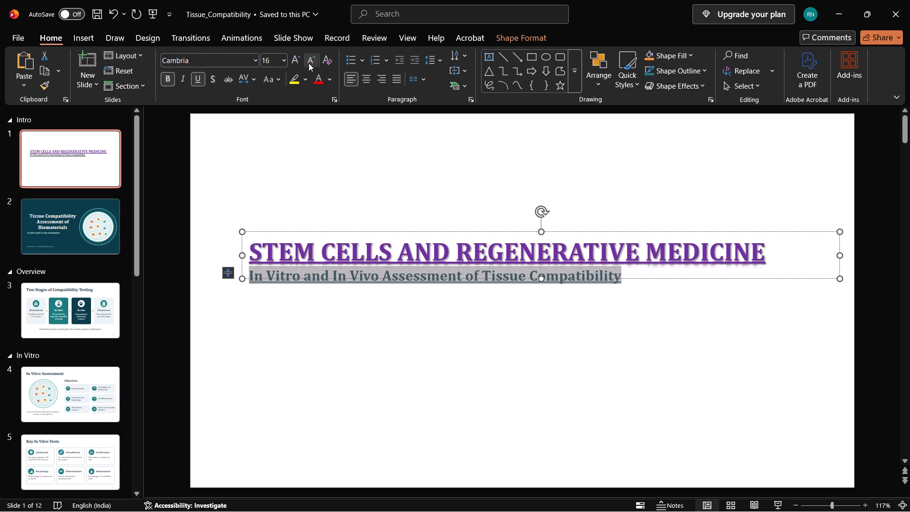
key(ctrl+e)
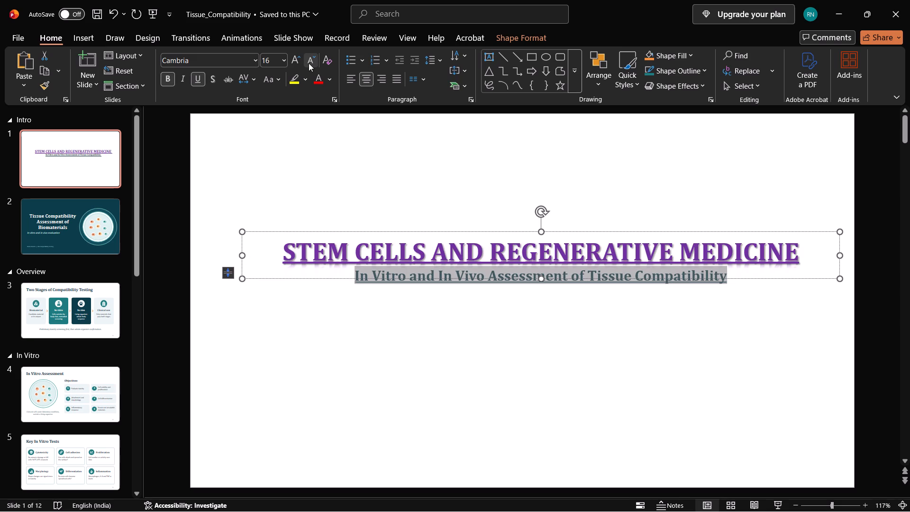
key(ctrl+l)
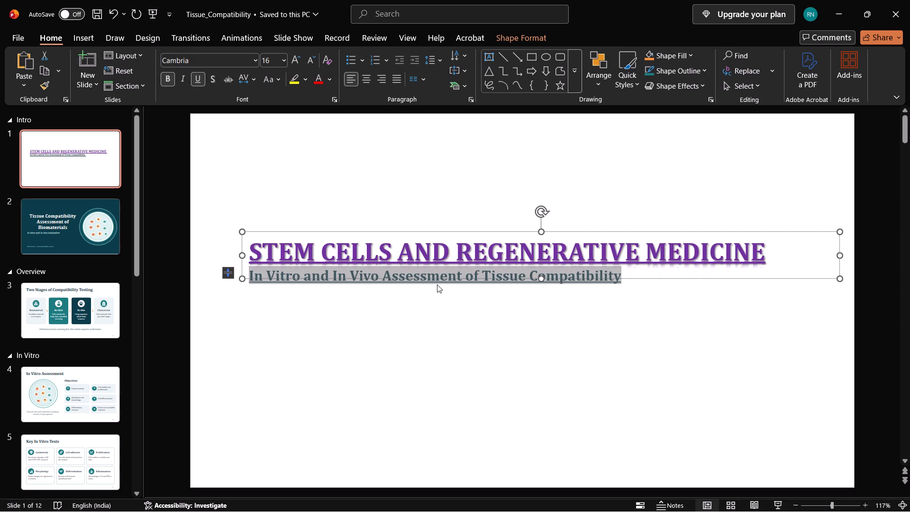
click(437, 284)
Centre the title and the In Vitro and In Vivo Assessment subtitle within their text box on slide 1.
click(251, 323)
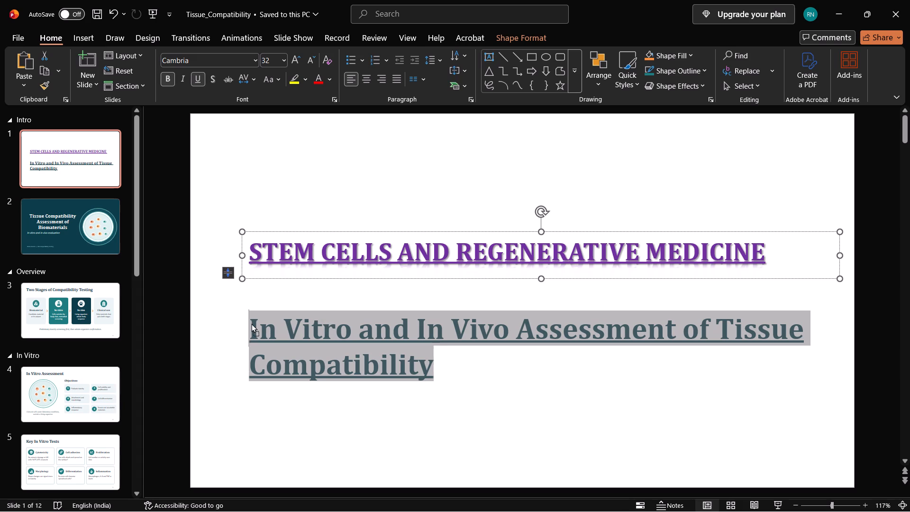
drag(251, 323, 432, 375)
key(ctrl+e)
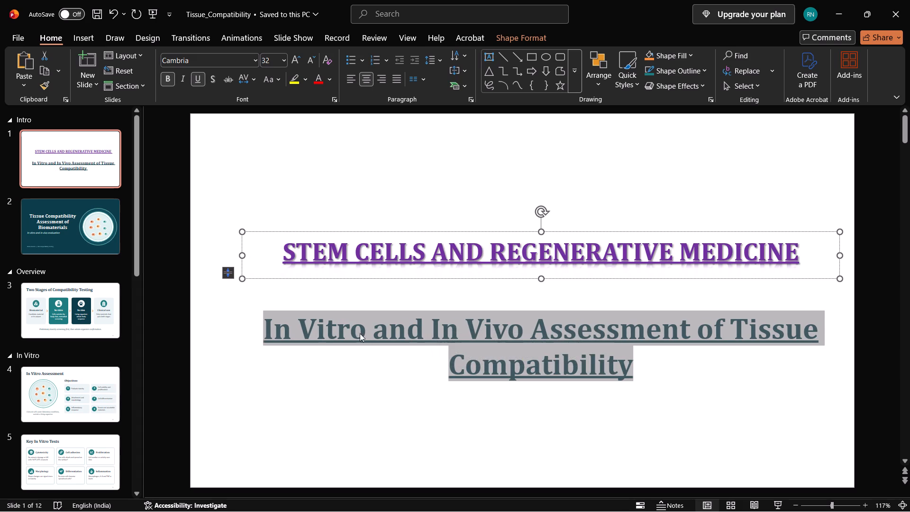
click(301, 328)
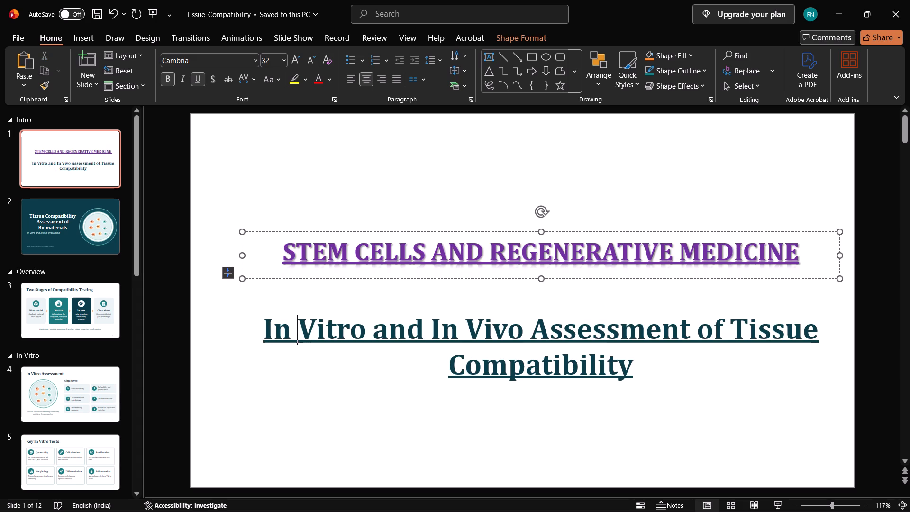
Reduce the In Vitro and In Vivo Assessment subtitle on slide 1 to 18 pt.
drag(265, 325, 639, 413)
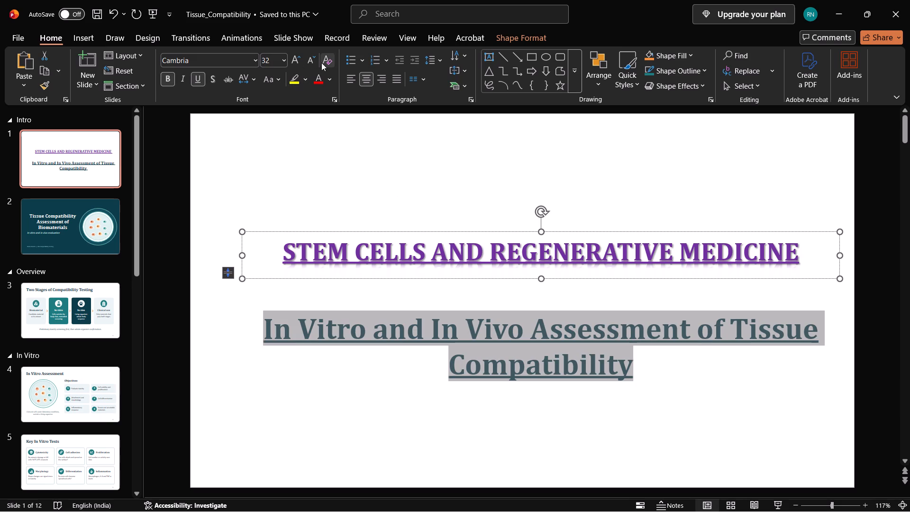
triple_click(308, 62)
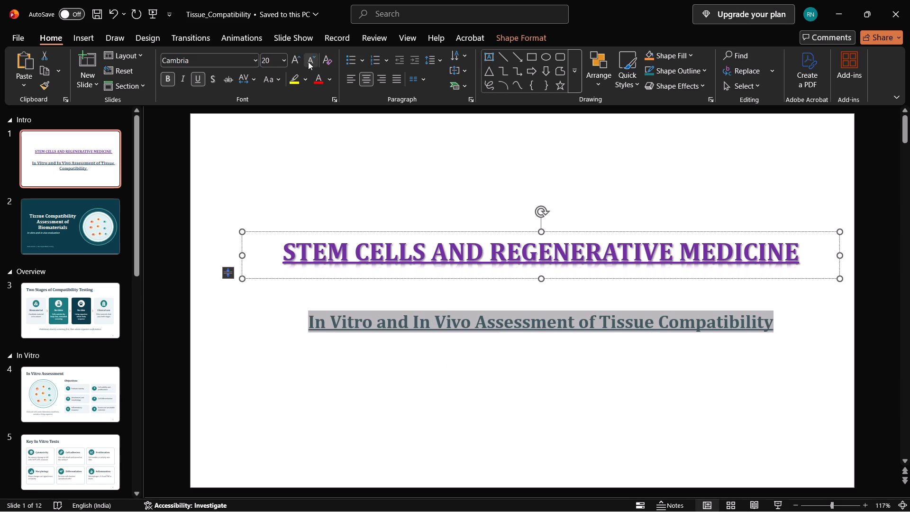
click(308, 62)
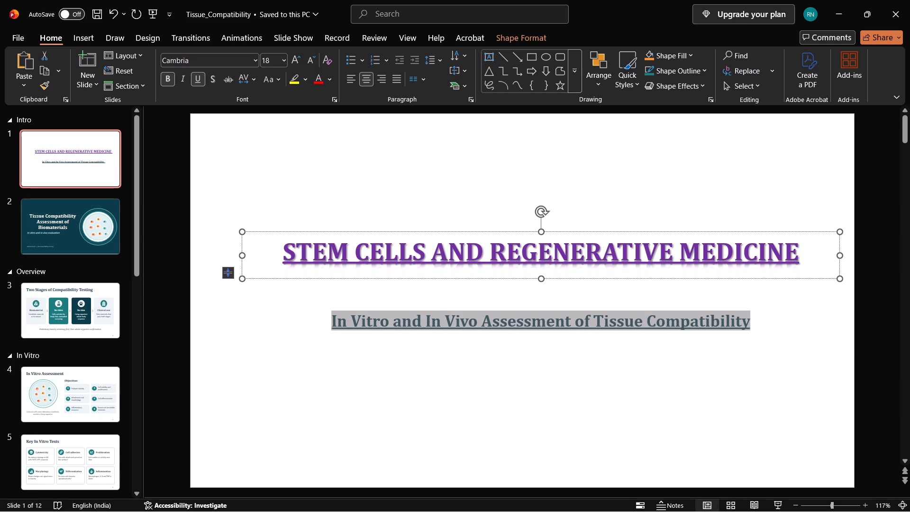
click(462, 304)
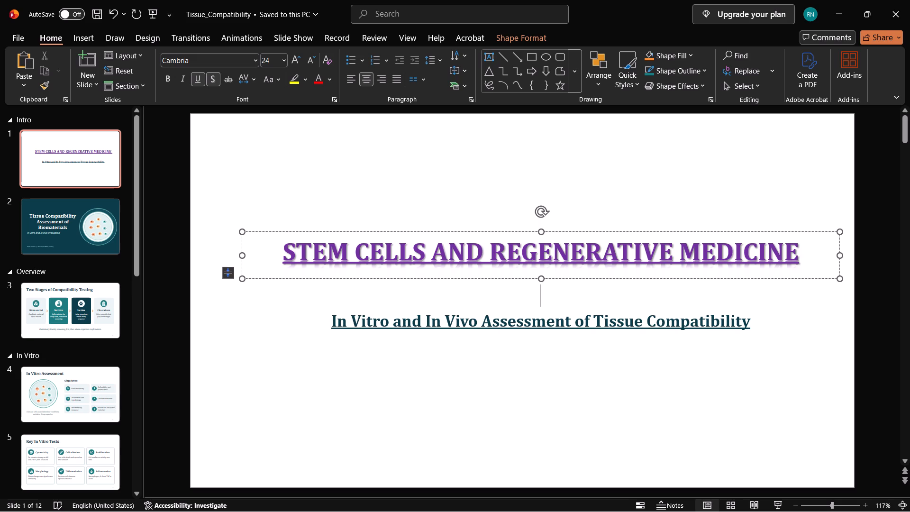
click(529, 327)
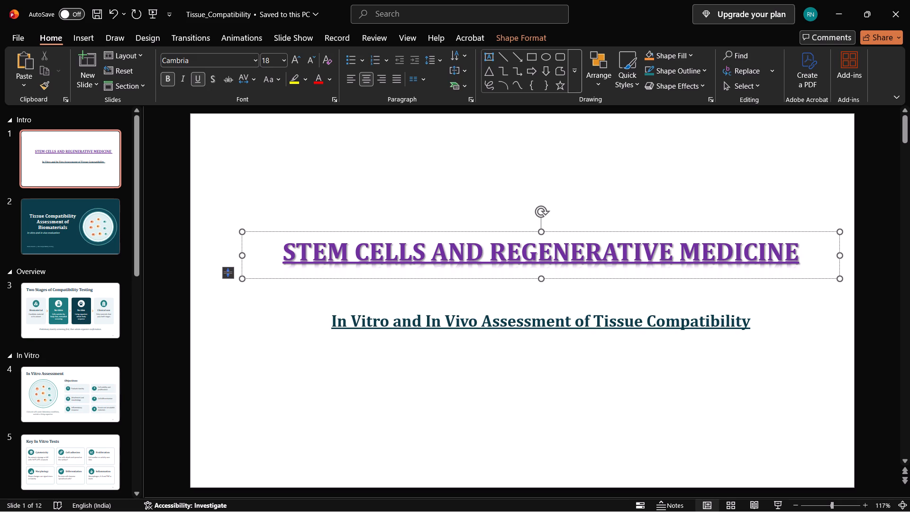
click(737, 320)
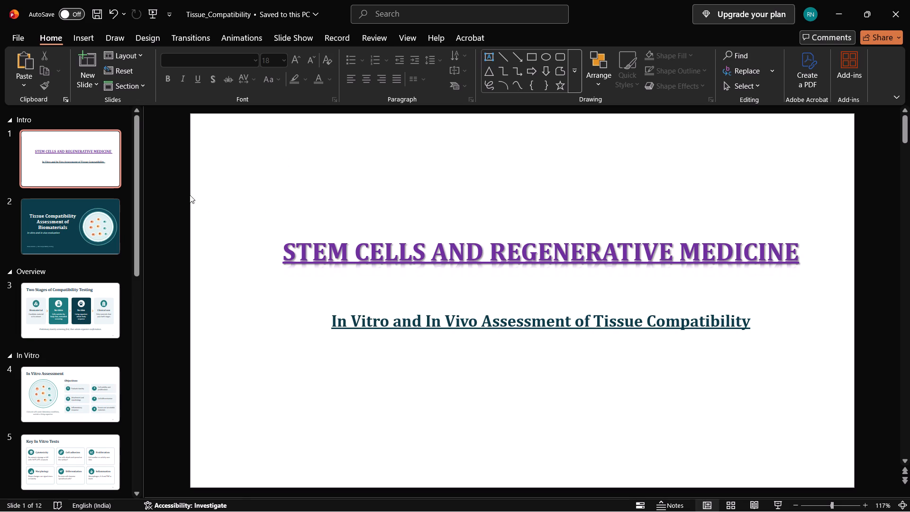
Delete slide 2, the original Tissue Compatibility Assessment of Biomaterials title slide.
click(108, 163)
click(80, 244)
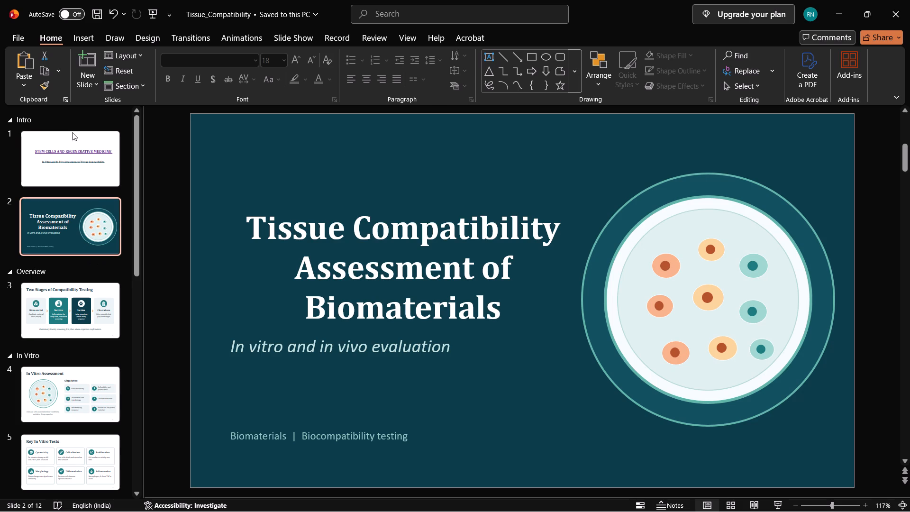
click(72, 132)
click(72, 218)
right_click(72, 218)
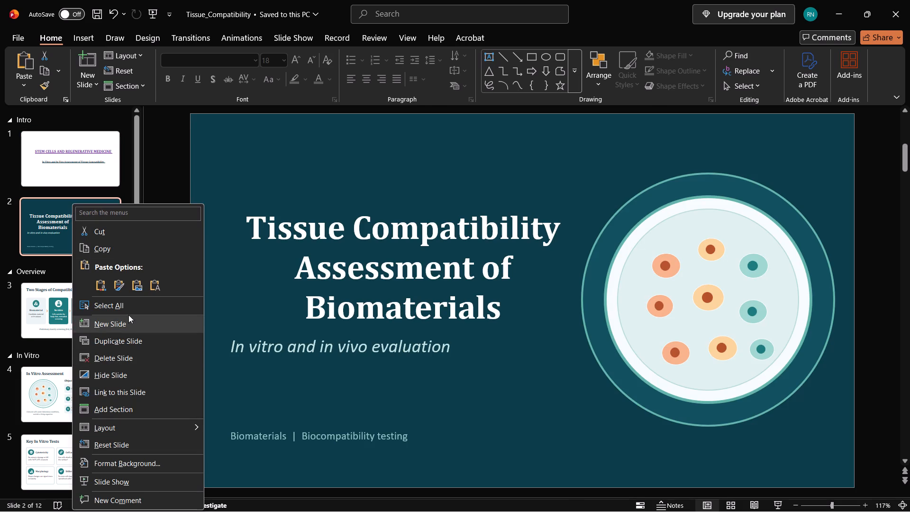
click(129, 357)
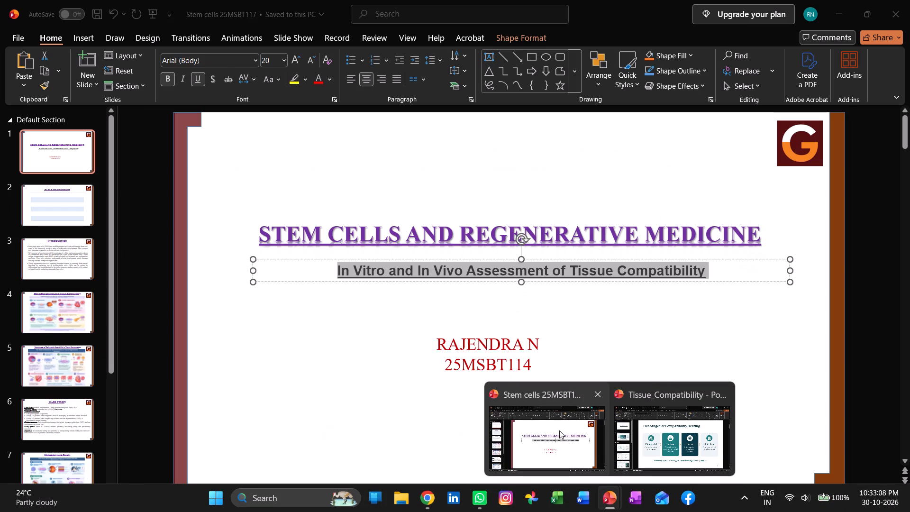
Copy the presenter's name and registration number from the Stem cells presentation's first slide and paste them below slide 1's subtitle in Tissue_Compatibility.
click(561, 439)
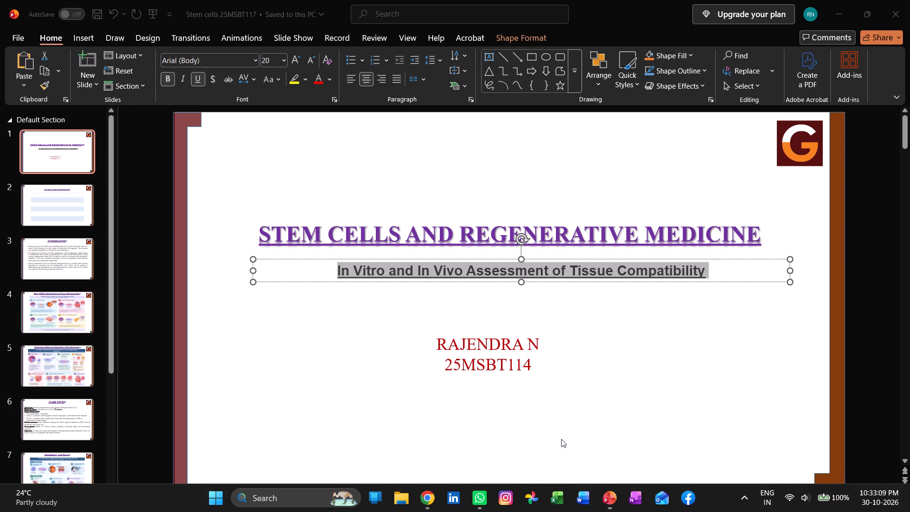
drag(437, 347, 534, 374)
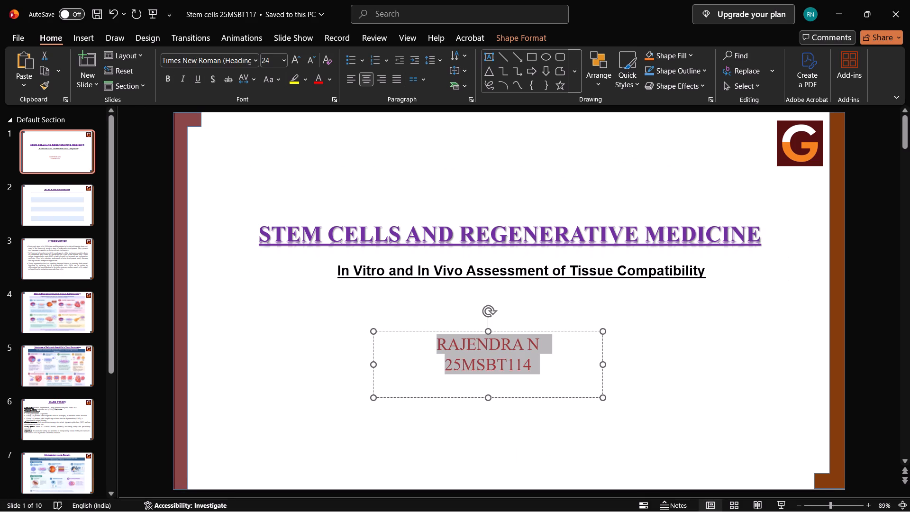
drag(534, 374, 546, 376)
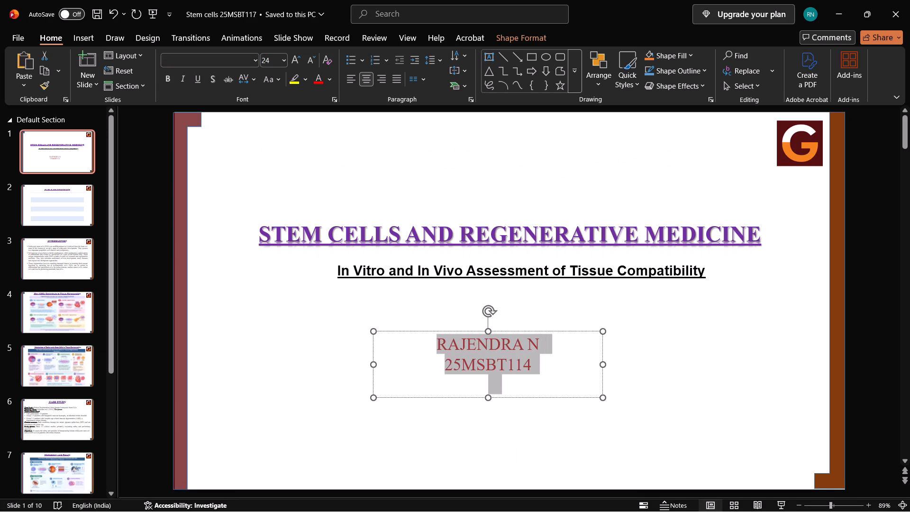
key(ctrl+c)
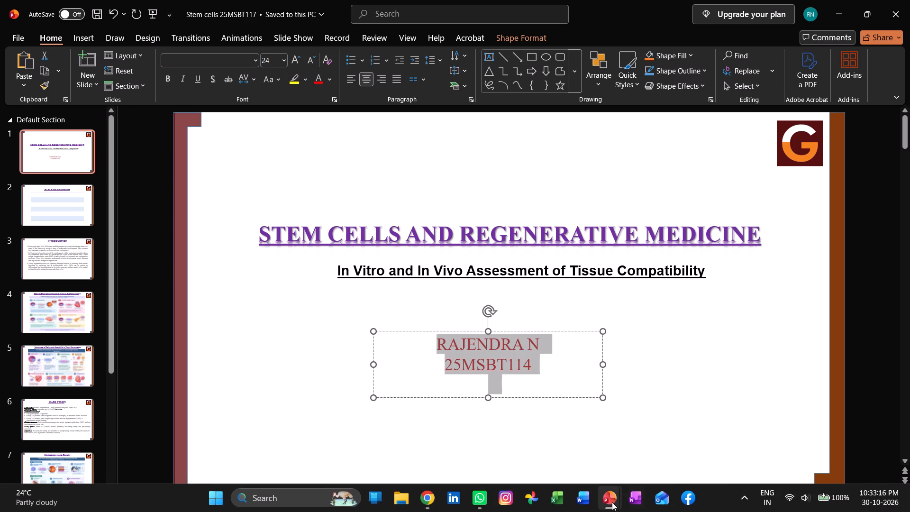
click(564, 453)
click(642, 432)
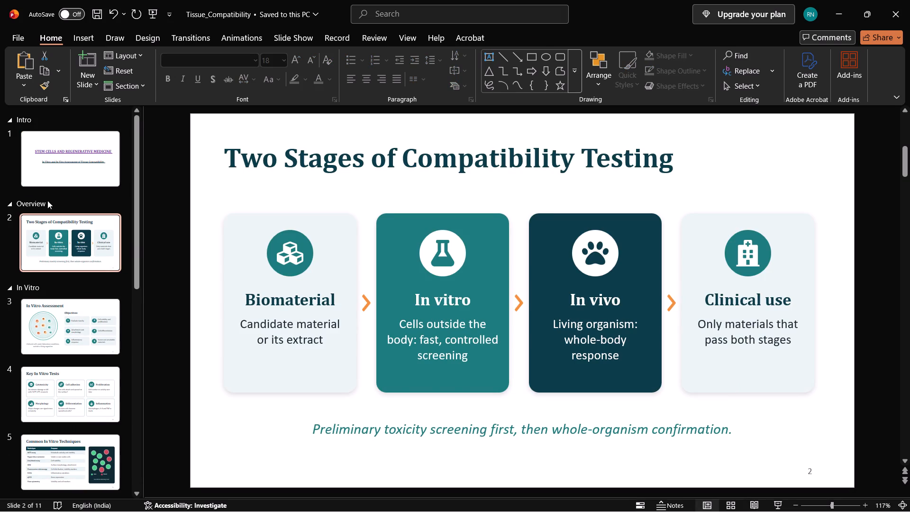
click(59, 165)
click(449, 362)
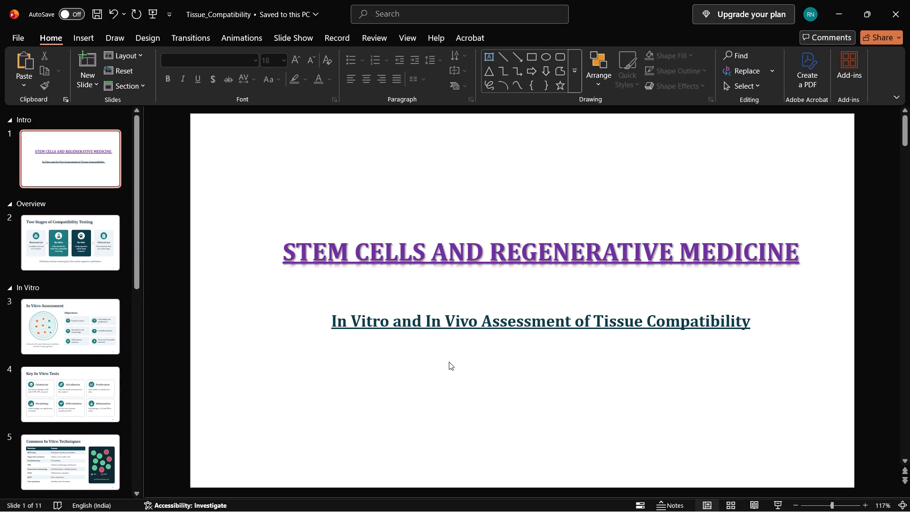
click(757, 327)
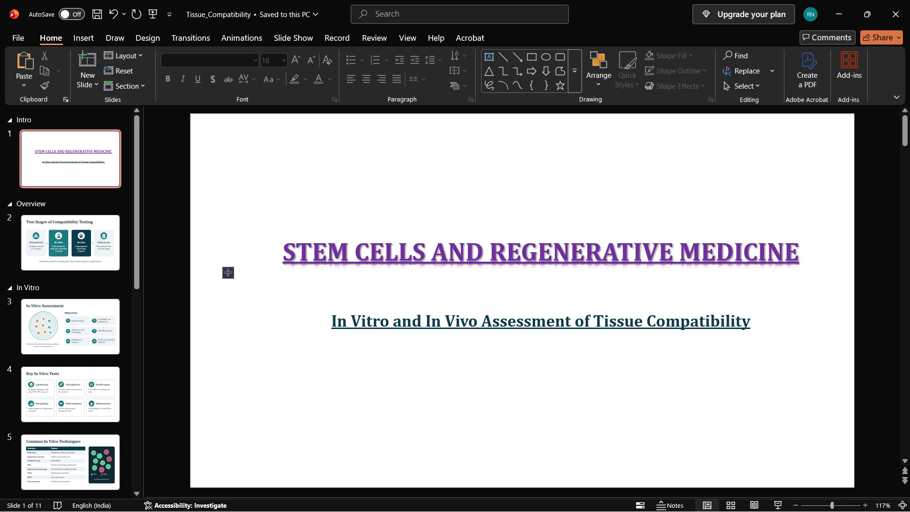
key(Return)
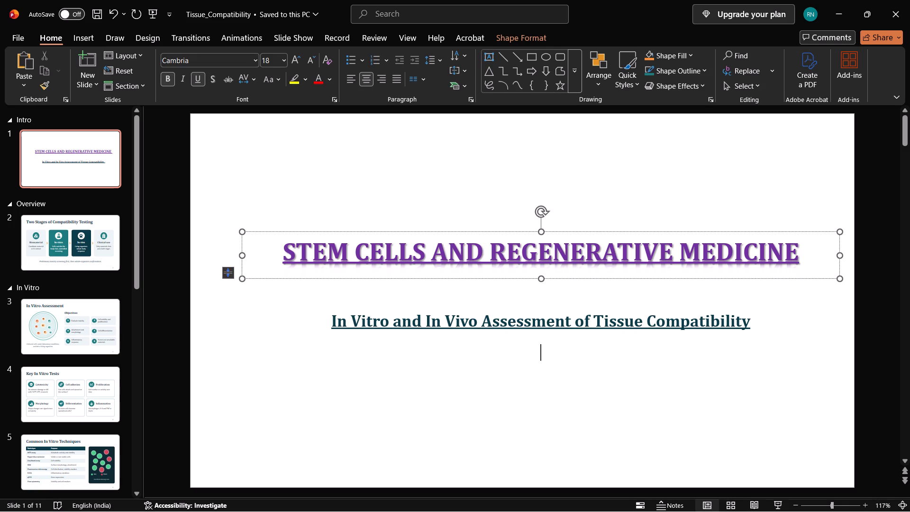
key(ctrl+v)
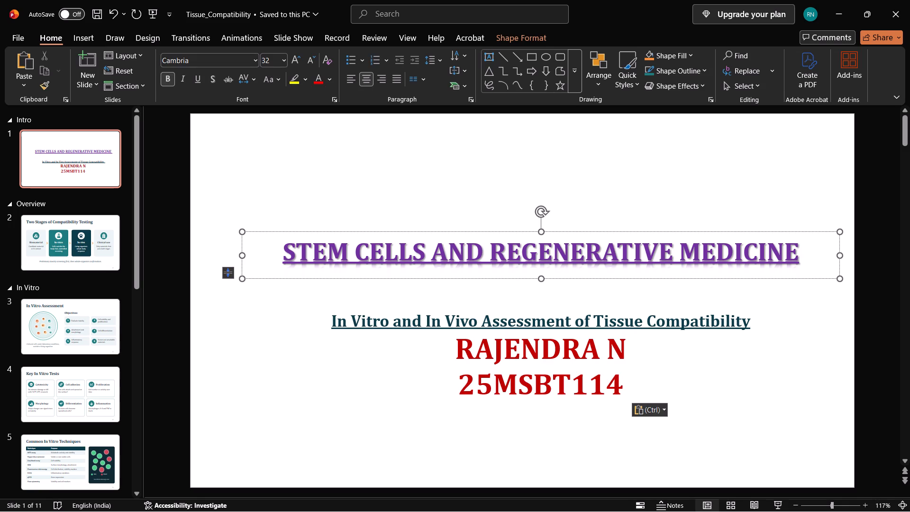
Reduce the pasted presenter name and registration number to 16 pt.
drag(457, 351, 573, 381)
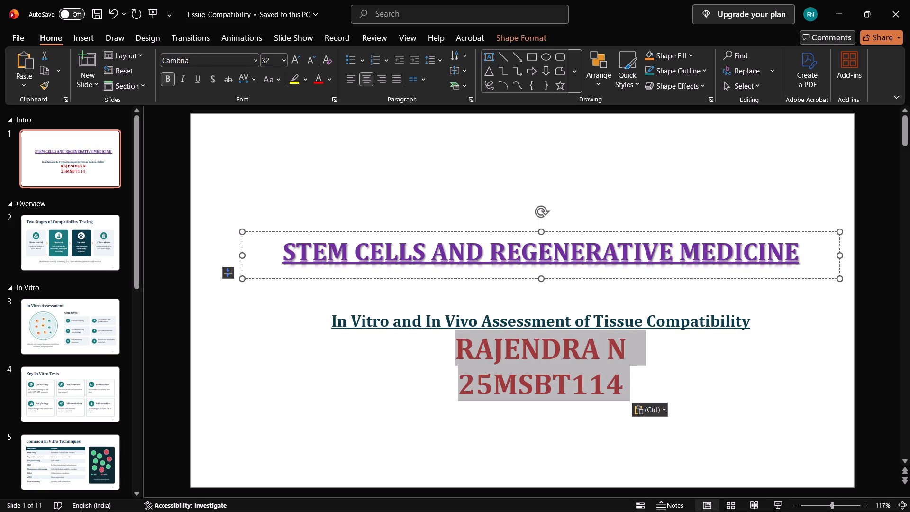
drag(573, 381, 580, 382)
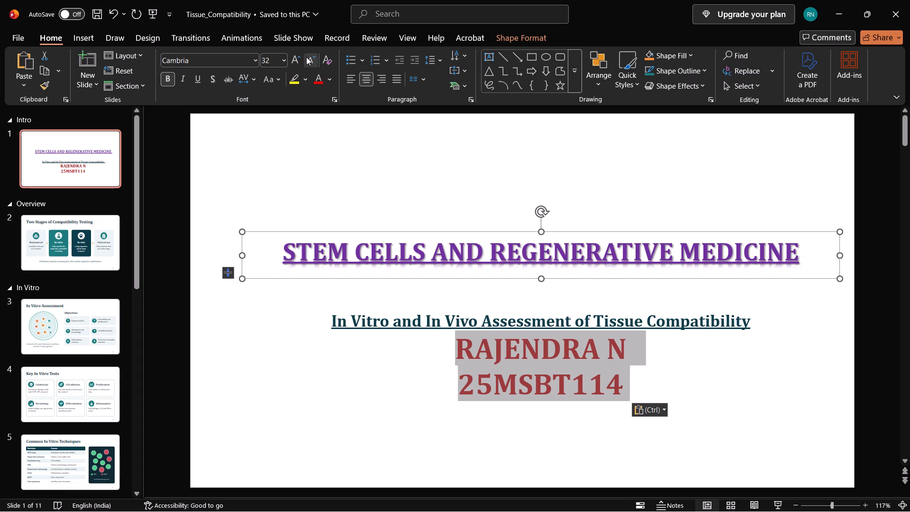
click(306, 57)
triple_click(306, 57)
click(306, 57)
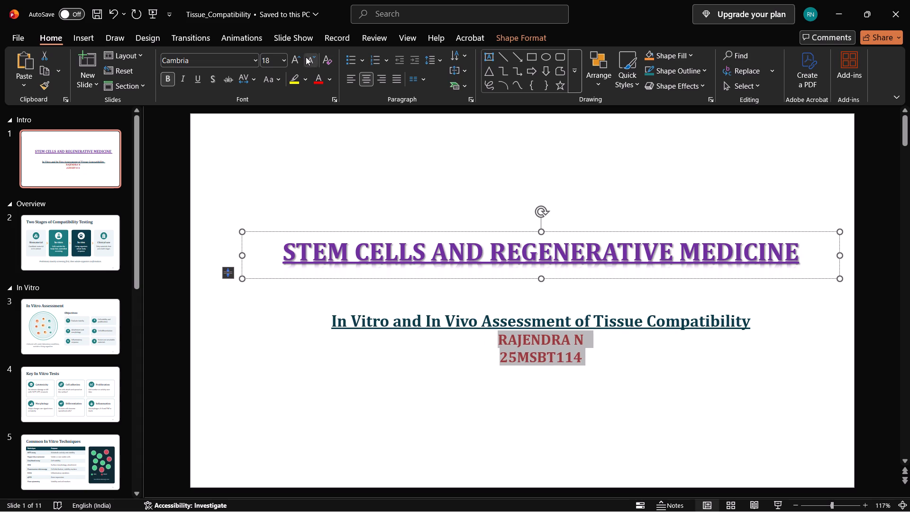
Remove the blank space between slide 1's title and subtitle so the subtitle sits directly beneath the title.
click(333, 323)
key(BackSpace)
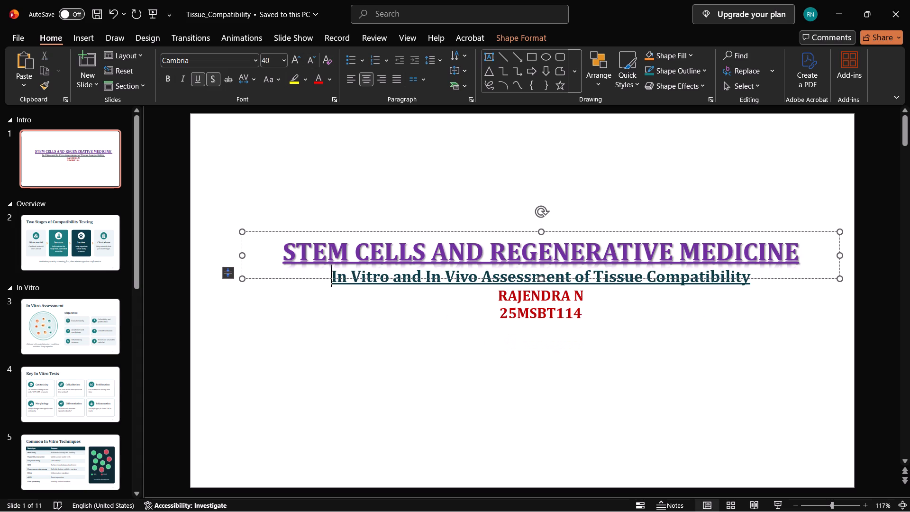
click(282, 256)
key(BackSpace)
key(BackSpace)
Extend slide 1's text box upward to enclose all its lines, and narrow it by bringing its right edge inward.
drag(540, 234, 541, 210)
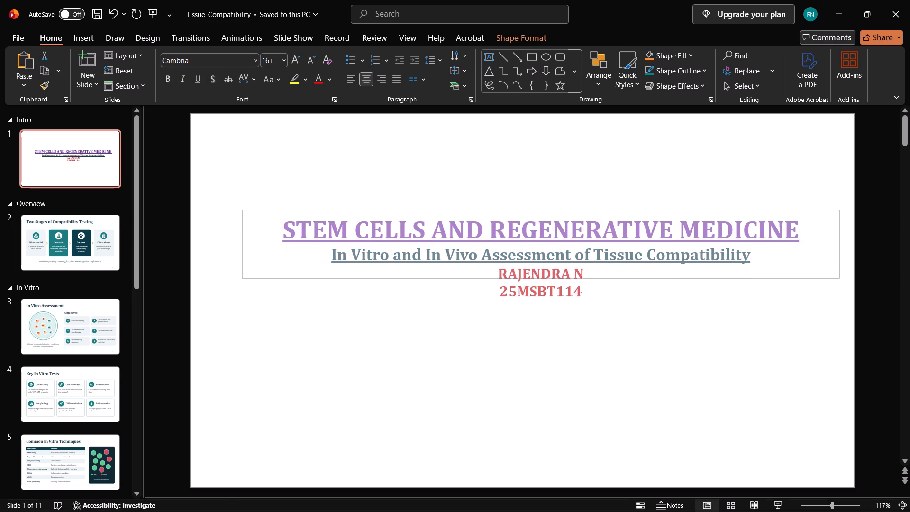
drag(541, 210, 543, 185)
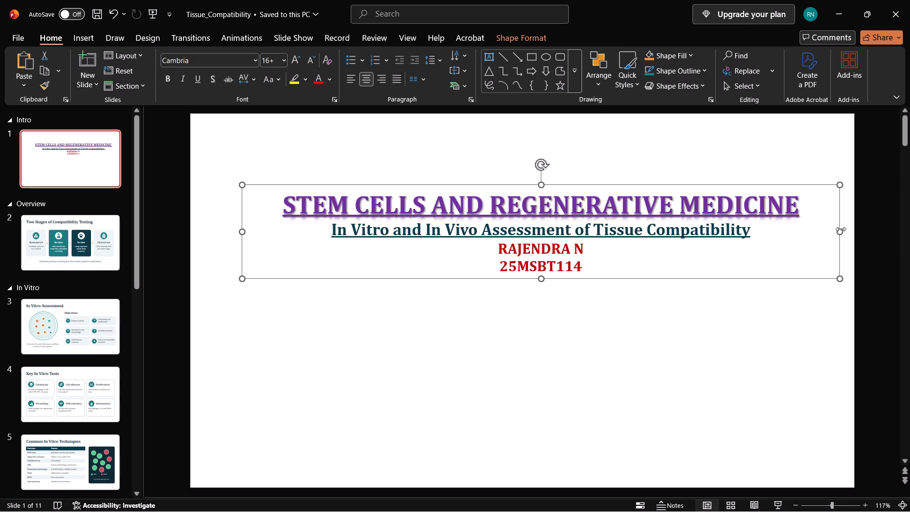
drag(840, 229, 798, 226)
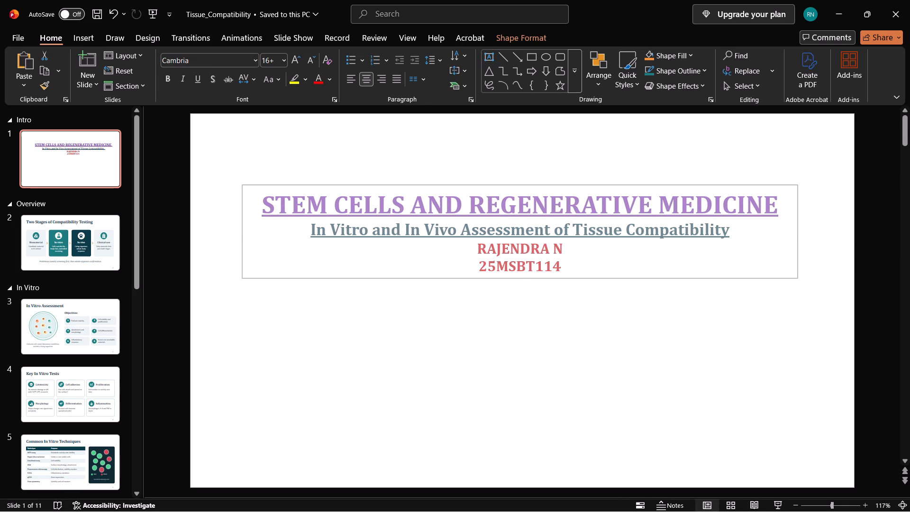
drag(798, 226, 798, 226)
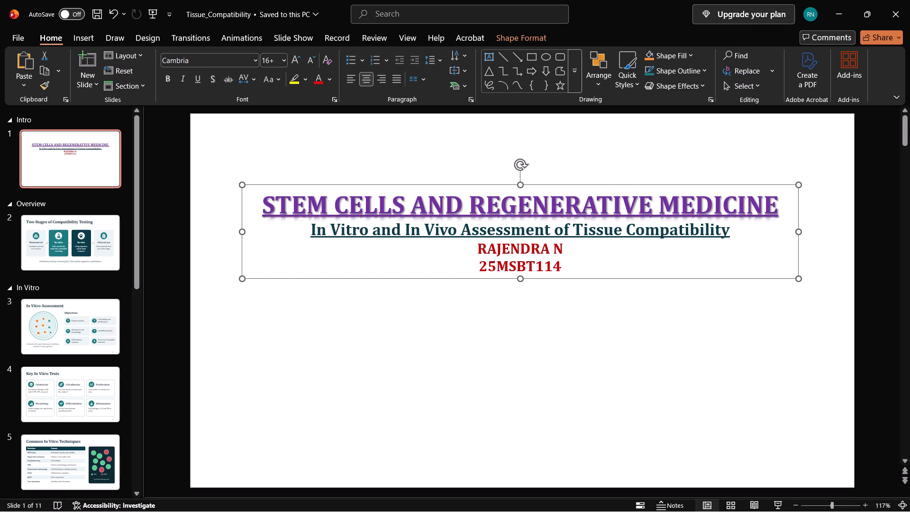
Insert a blank line between slide 1's title and subtitle, and two blank lines between the subtitle and the presenter's name.
click(300, 233)
key(Return)
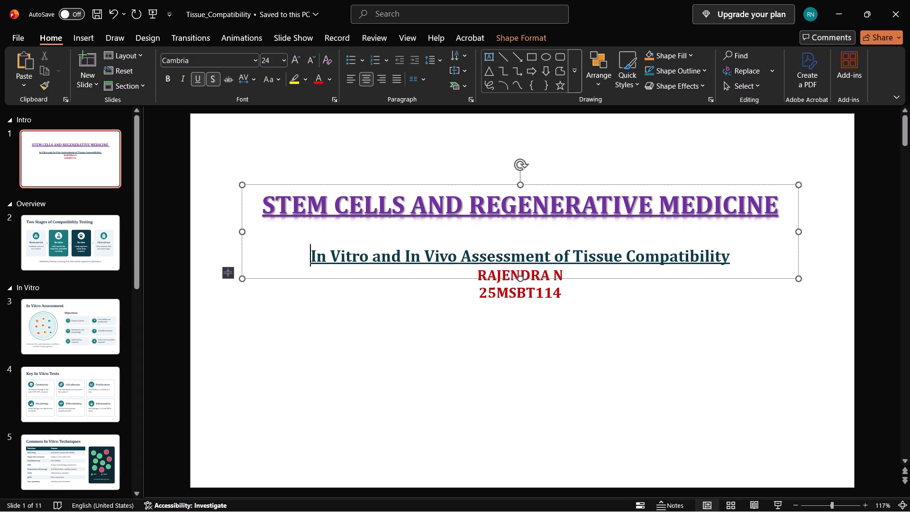
click(474, 279)
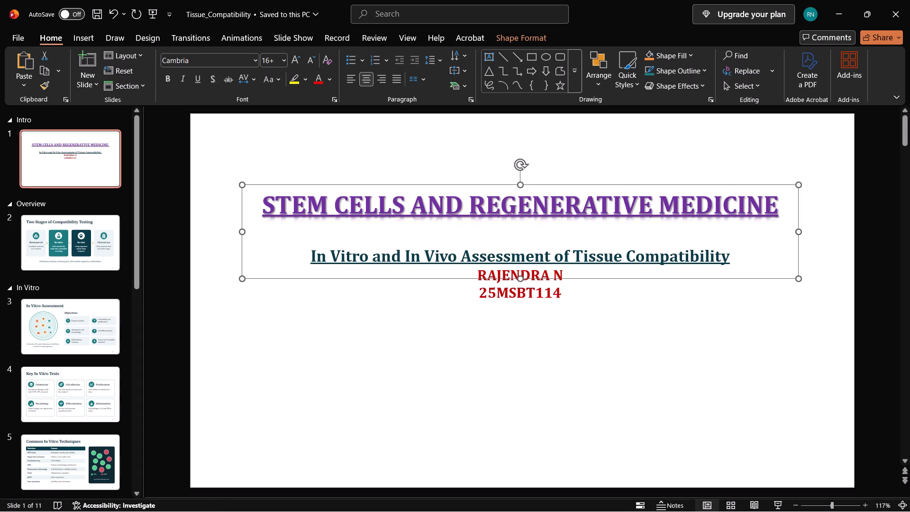
click(478, 276)
key(Return)
key(Return)
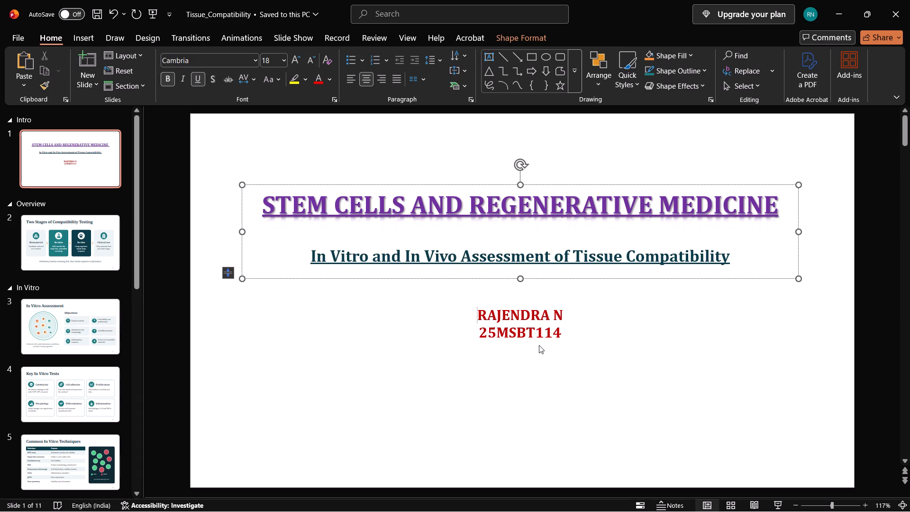
click(524, 347)
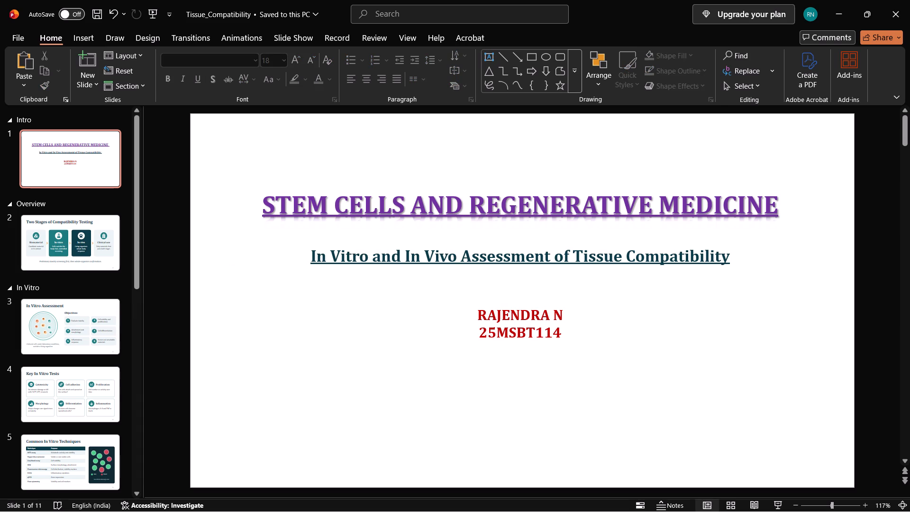
Add the line "M.Sc. Biotechnology" beneath the registration number on slide 1.
click(571, 332)
key(shift+Return)
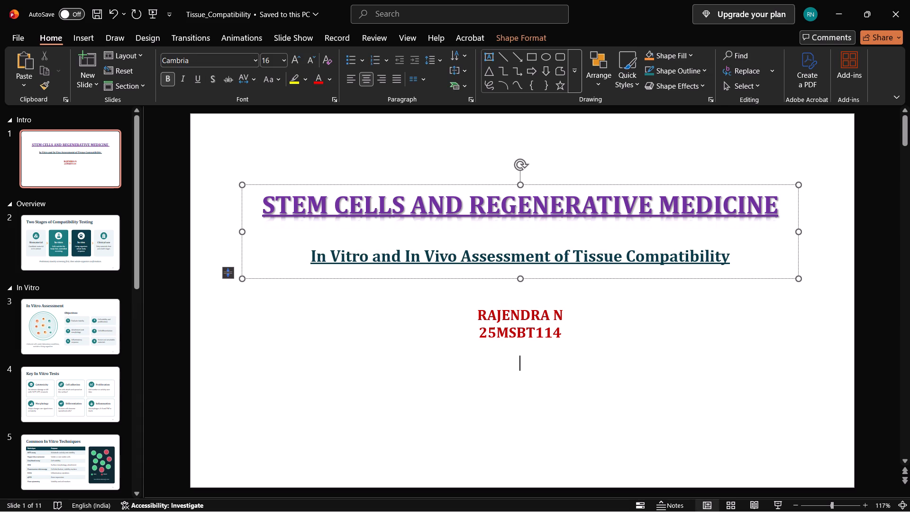
key(shift+m)
text(.sc)
key(BackSpace)
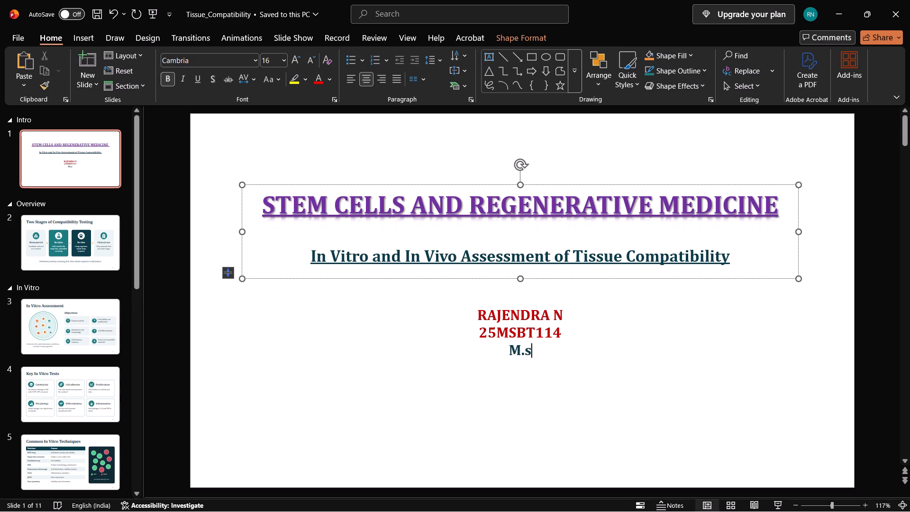
key(BackSpace)
key(shift+s)
text(c. Bioteh)
key(BackSpace)
text(chnology)
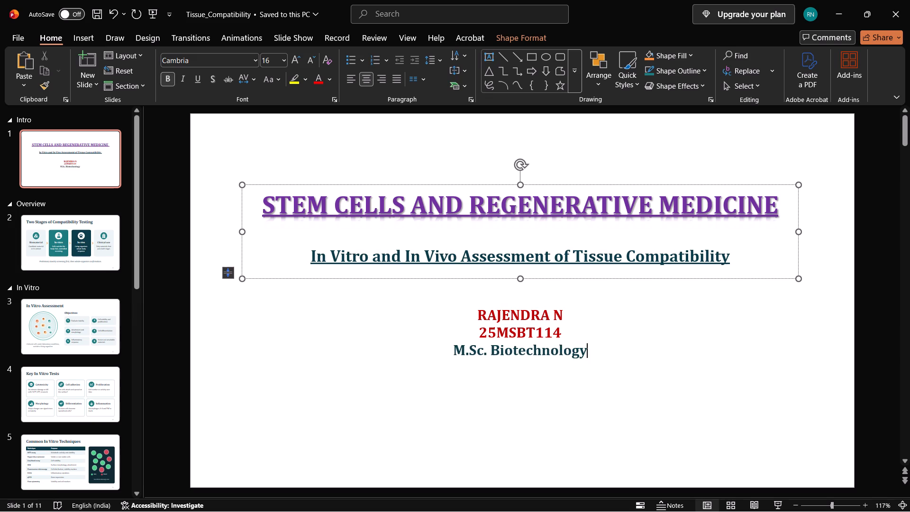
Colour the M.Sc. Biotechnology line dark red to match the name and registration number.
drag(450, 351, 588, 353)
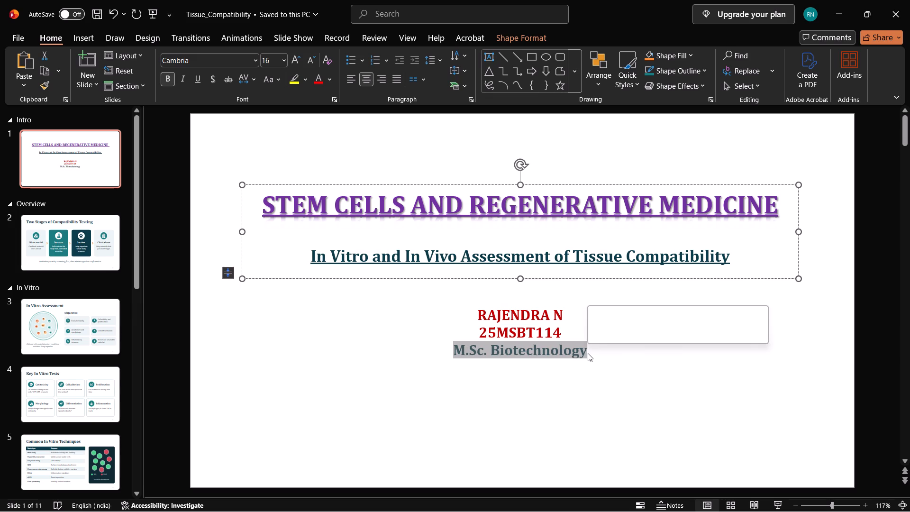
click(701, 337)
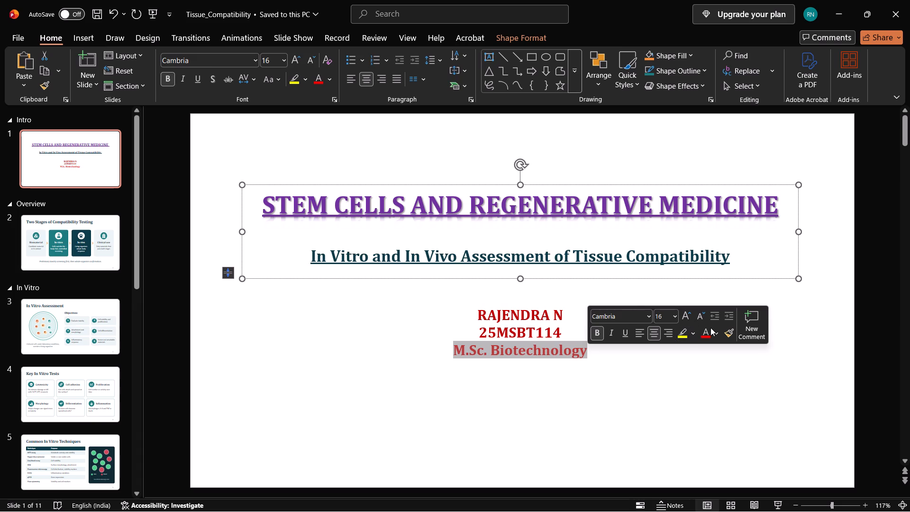
Recolour the presenter name, registration number and M.Sc. Biotechnology lines in a darker shade of the grey theme colour.
click(487, 319)
drag(479, 313, 583, 357)
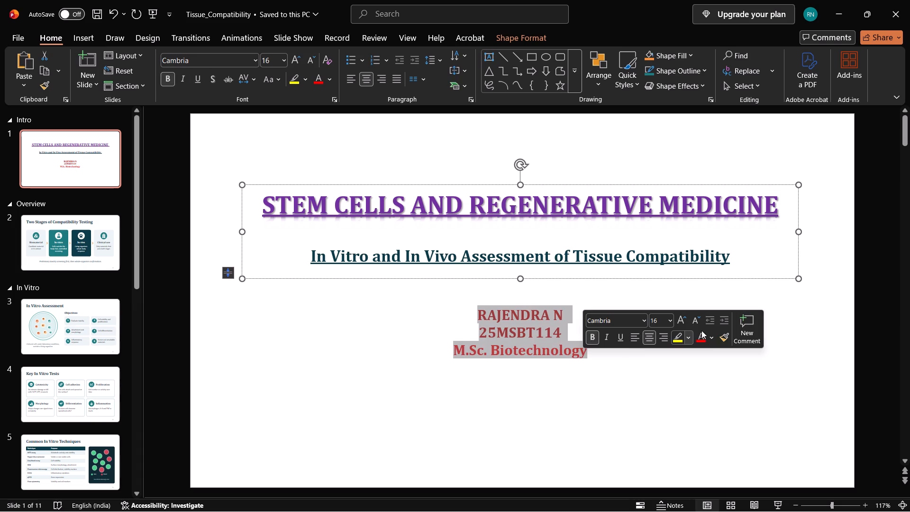
click(710, 333)
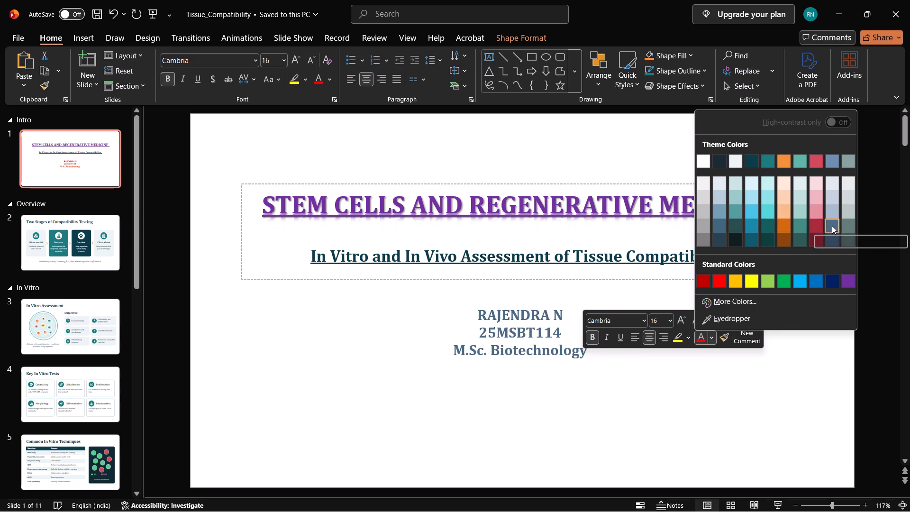
click(847, 228)
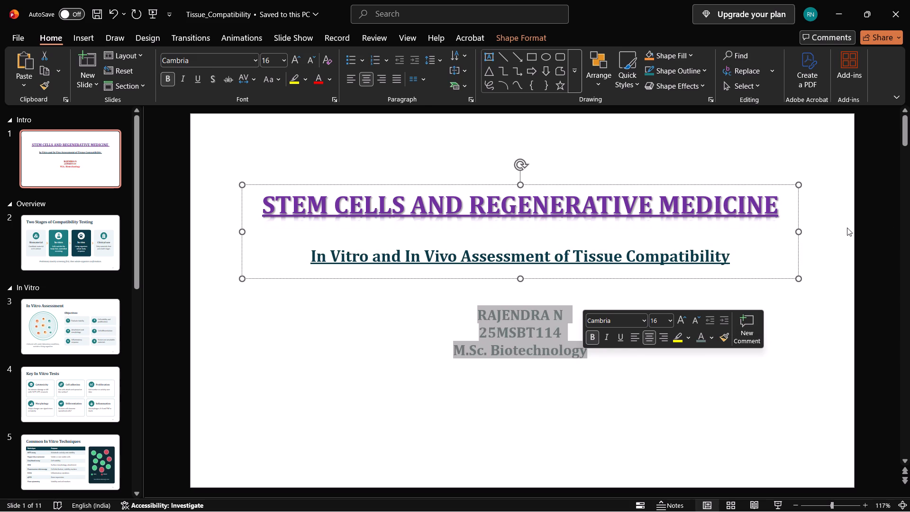
click(368, 411)
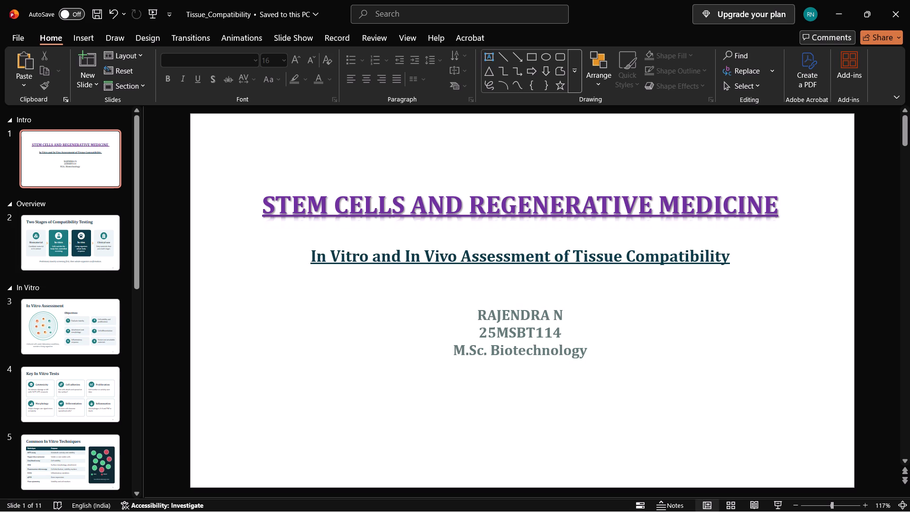
Go to blank slide 11, then examine the closing THANK YOU ! slide's text in the other Stem cells deck and return.
scroll(482, 311, down, 2)
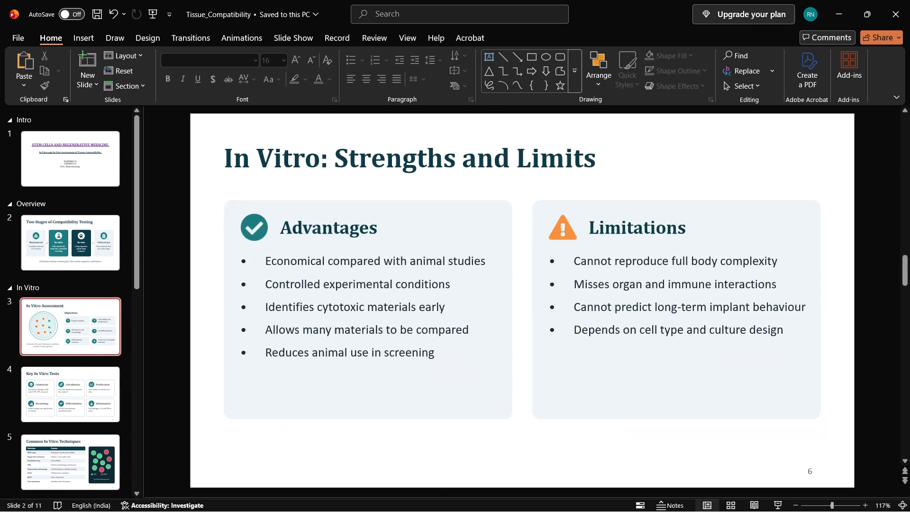
scroll(482, 311, down, 2)
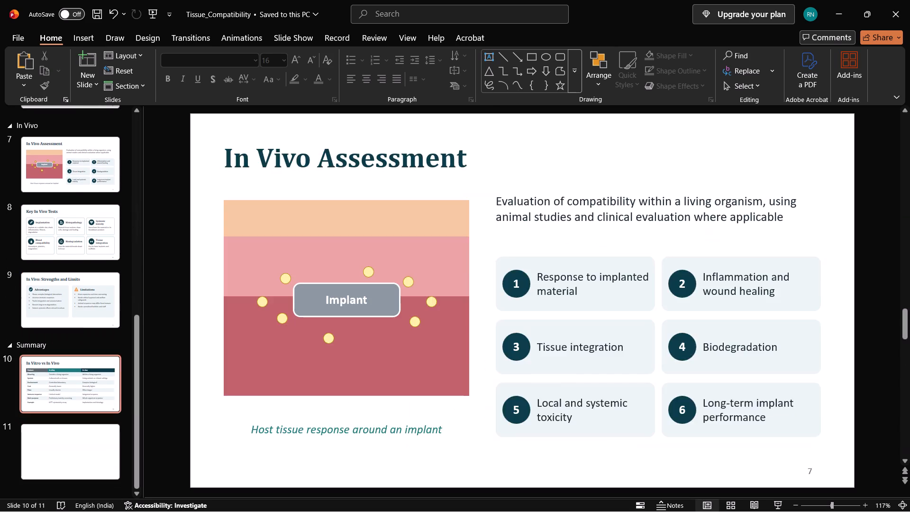
scroll(482, 311, down, 1)
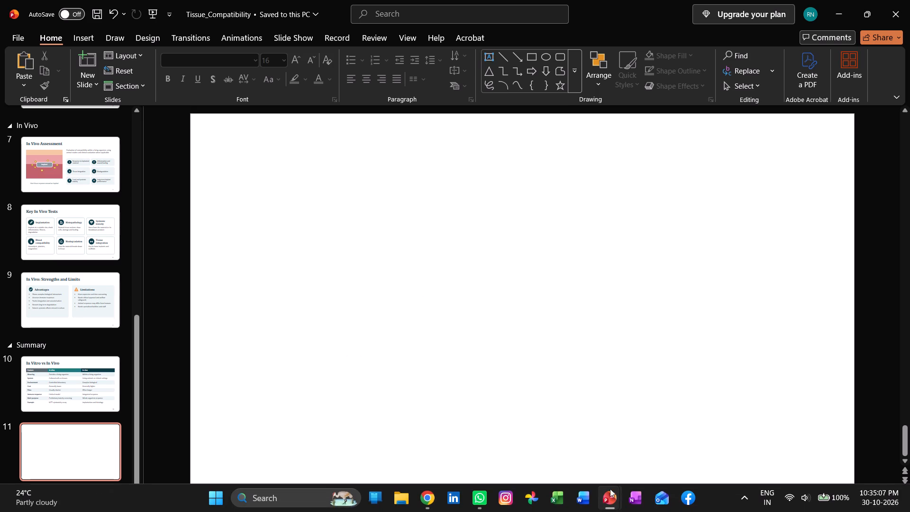
click(654, 457)
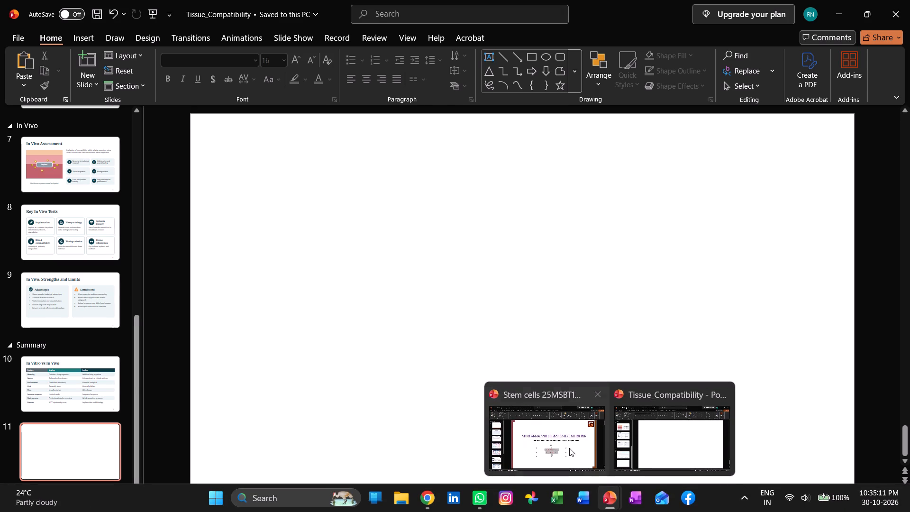
click(553, 427)
scroll(460, 357, down, 10)
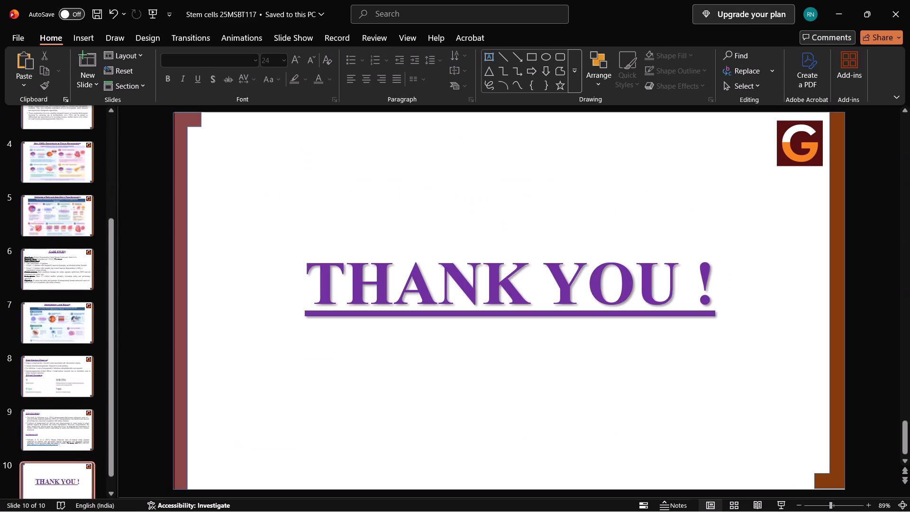
scroll(460, 357, down, 5)
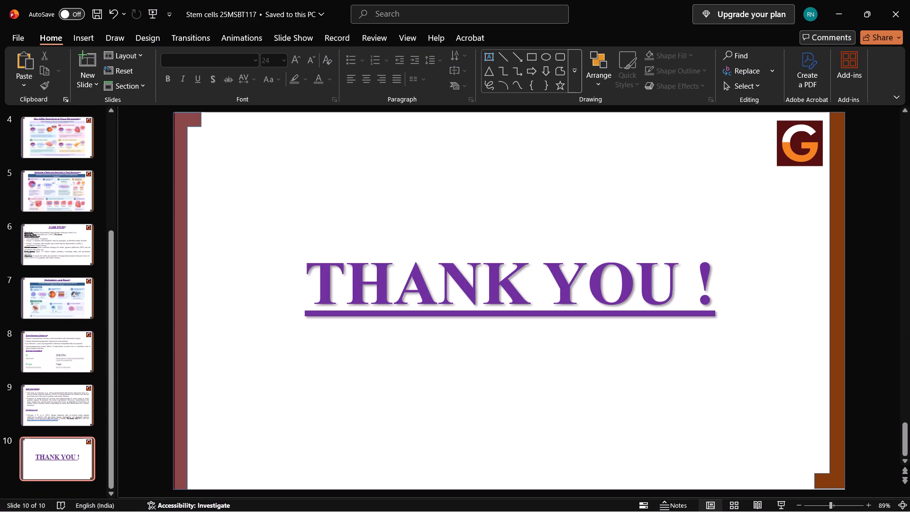
click(304, 272)
drag(304, 272, 655, 279)
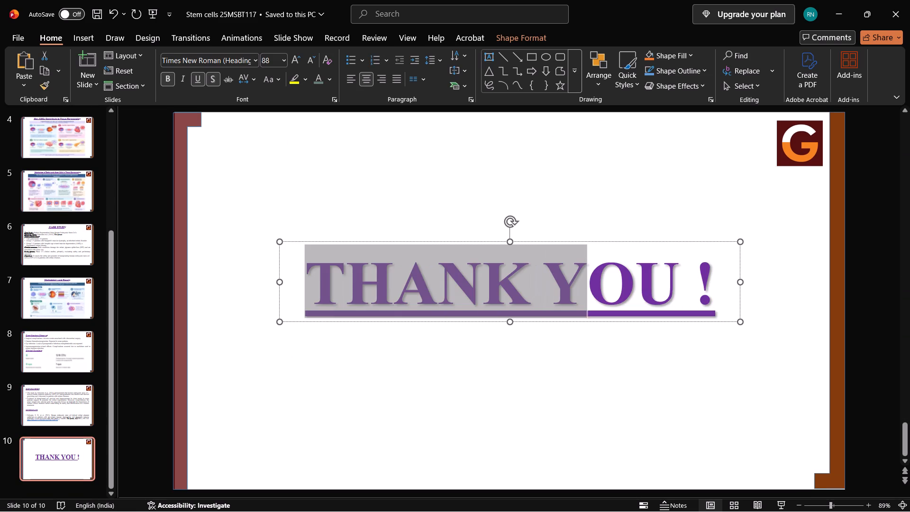
drag(655, 279, 738, 283)
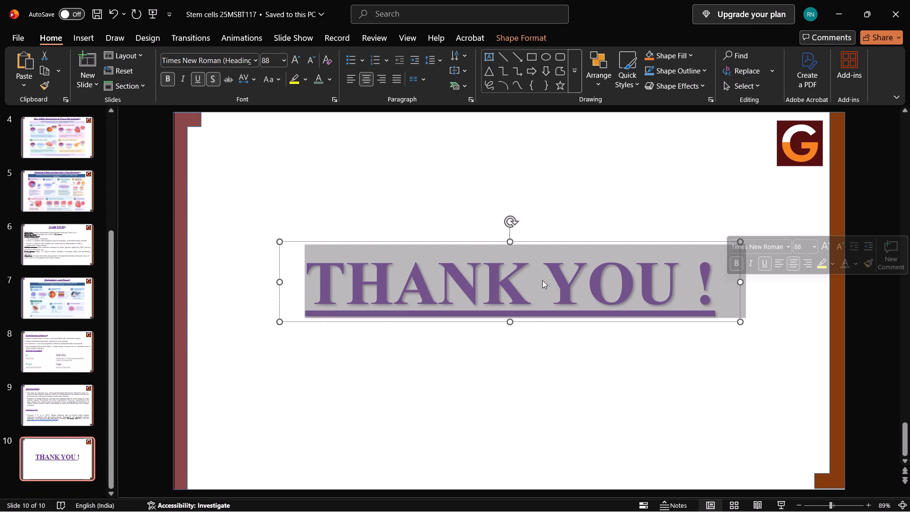
click(554, 199)
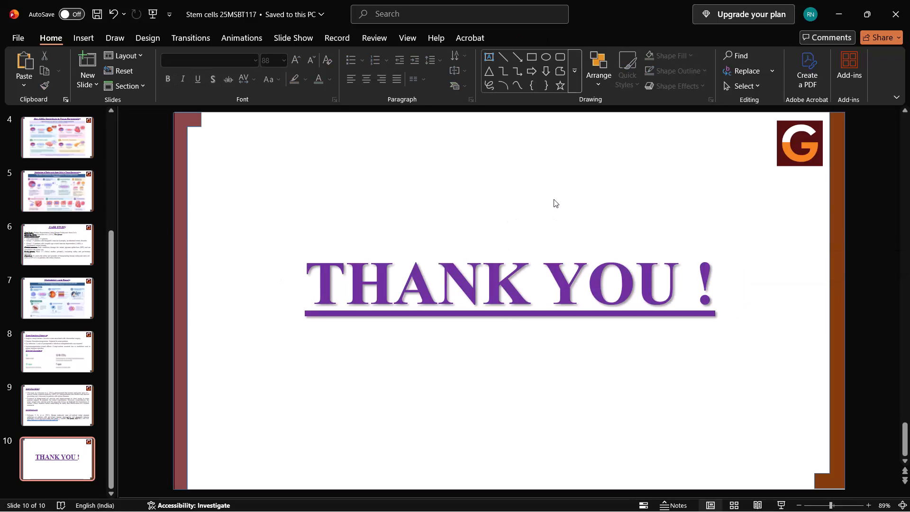
click(828, 11)
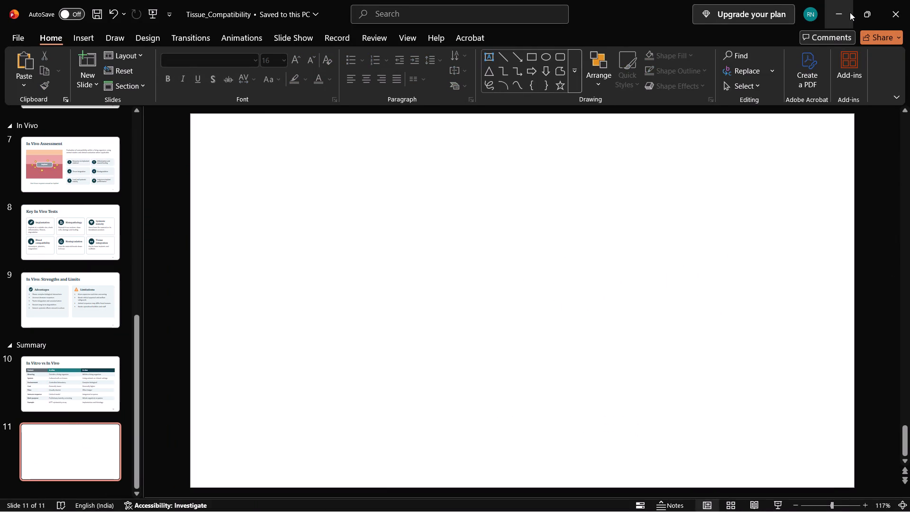
Minimise the Tissue_Compatibility presentation window.
click(850, 12)
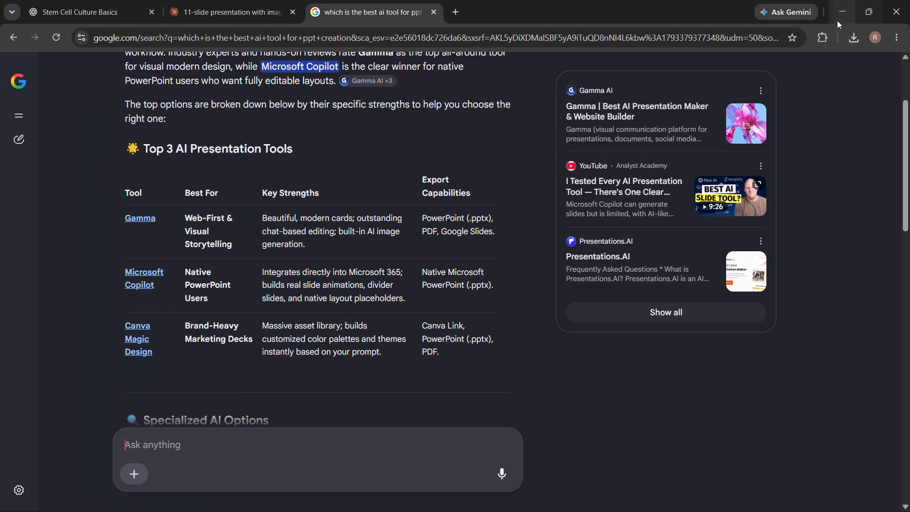
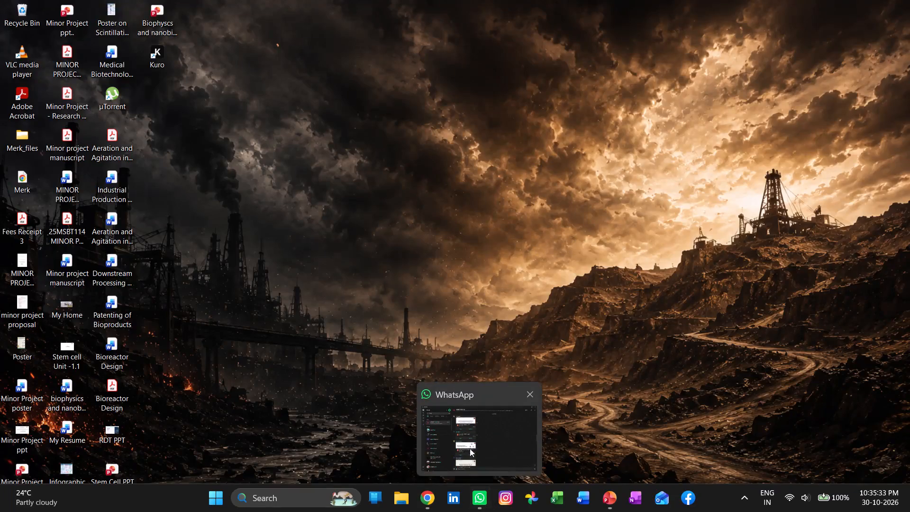
click(425, 496)
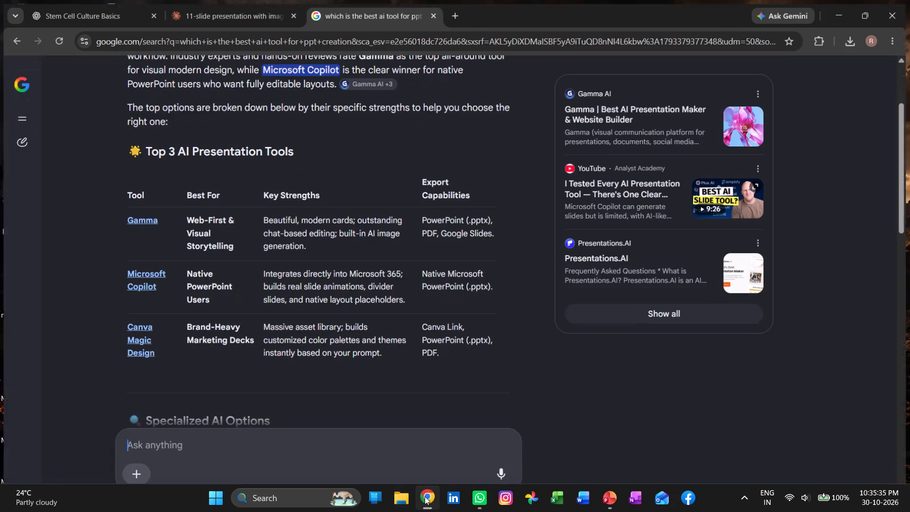
click(453, 11)
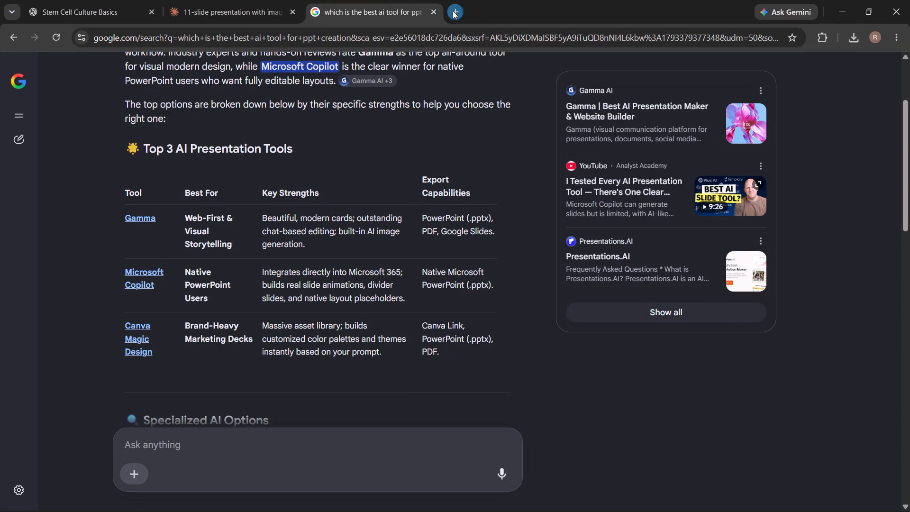
text(thank)
key(space)
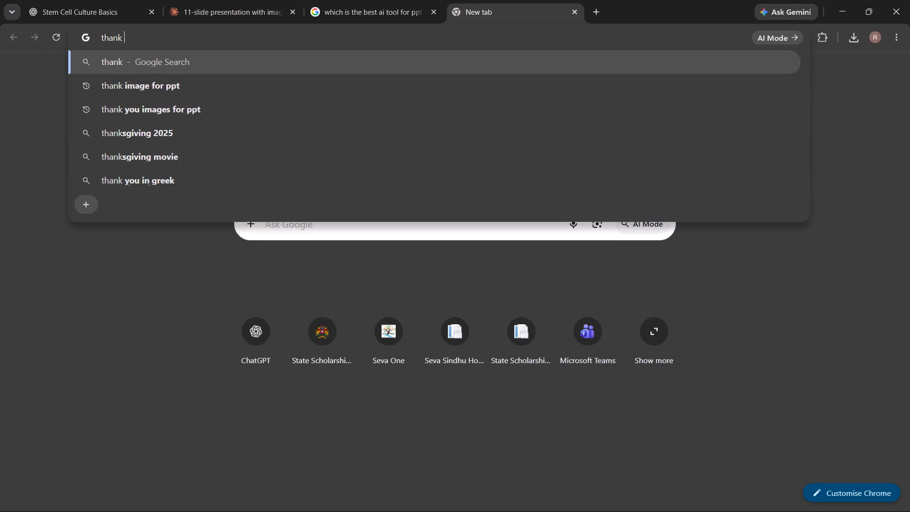
text(yiiu sli)
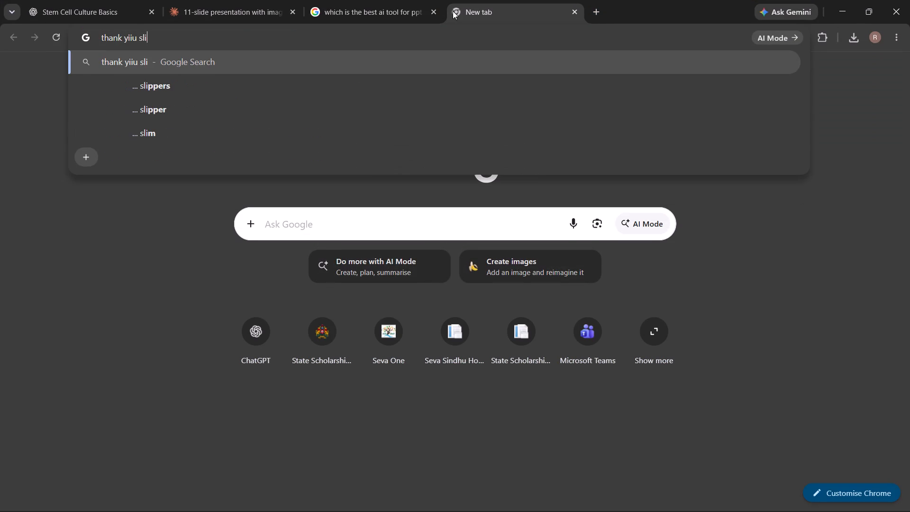
key(BackSpace)
key(BackSpace)
key(BackSpace)
key(BackSpace)
key(BackSpace)
key(BackSpace)
key(BackSpace)
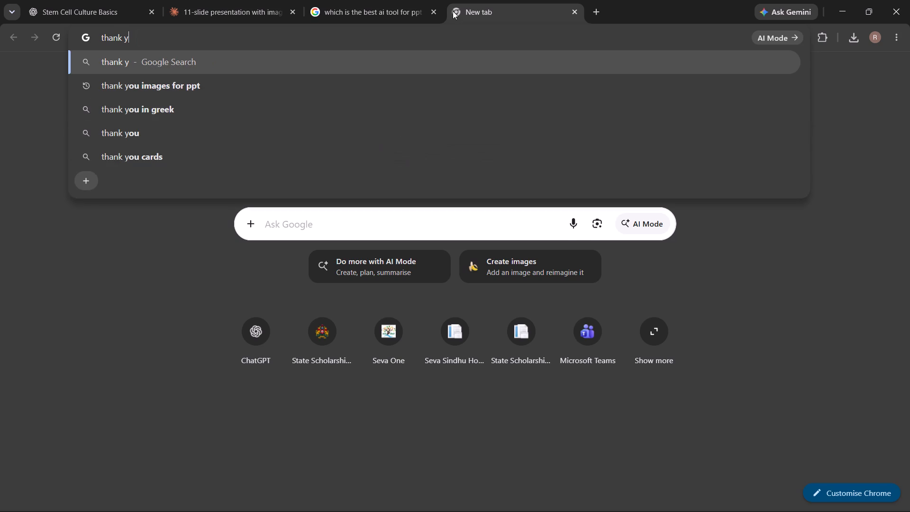
key(BackSpace)
text(slide for ppt)
key(Return)
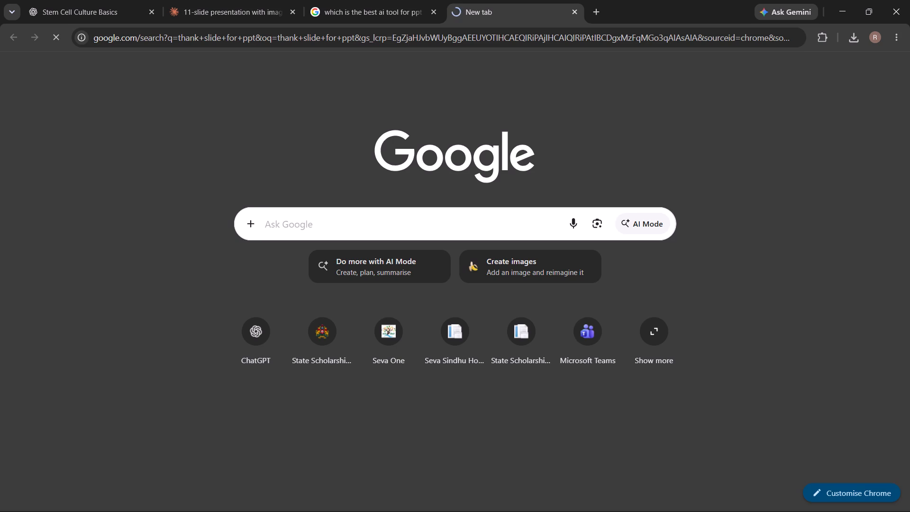
click(375, 16)
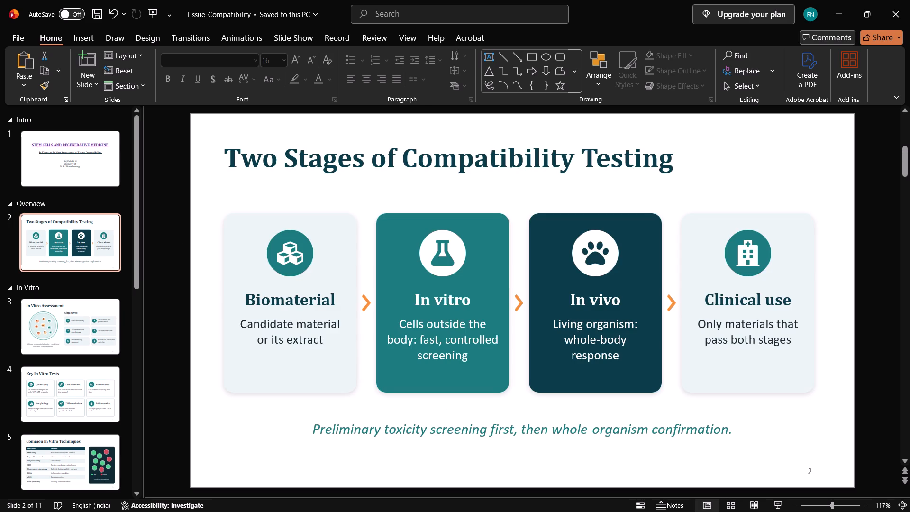
scroll(375, 316, down, 1)
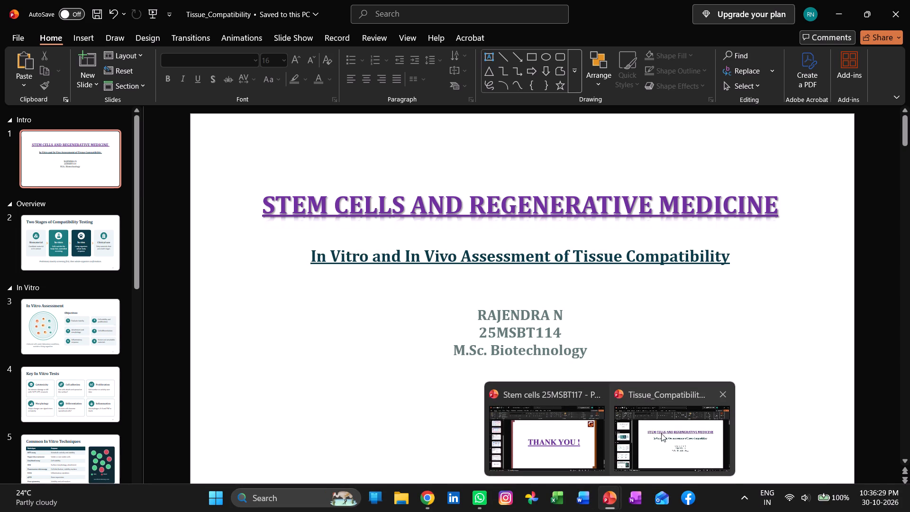
click(580, 438)
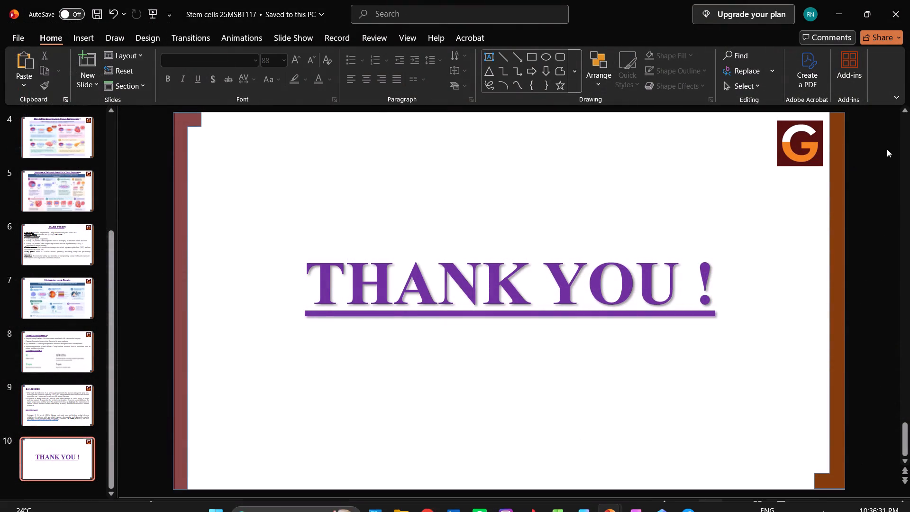
click(811, 148)
double_click(811, 148)
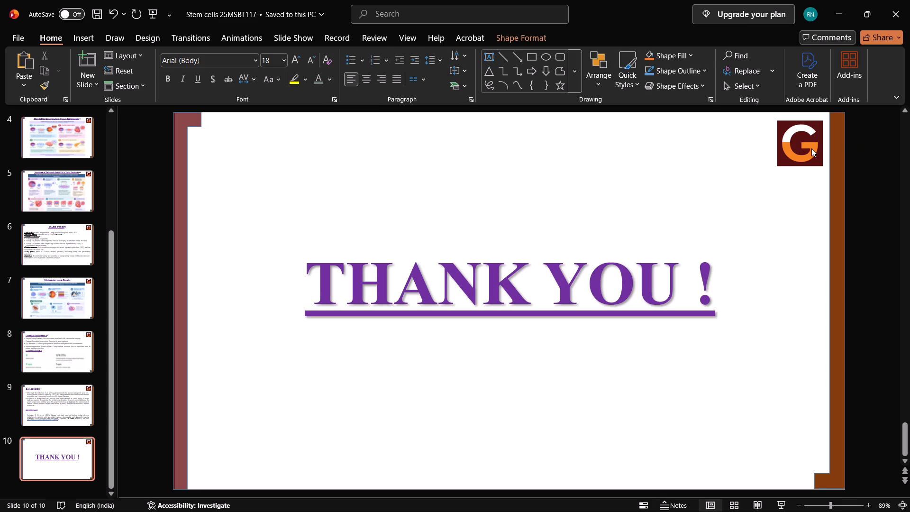
drag(811, 149, 809, 147)
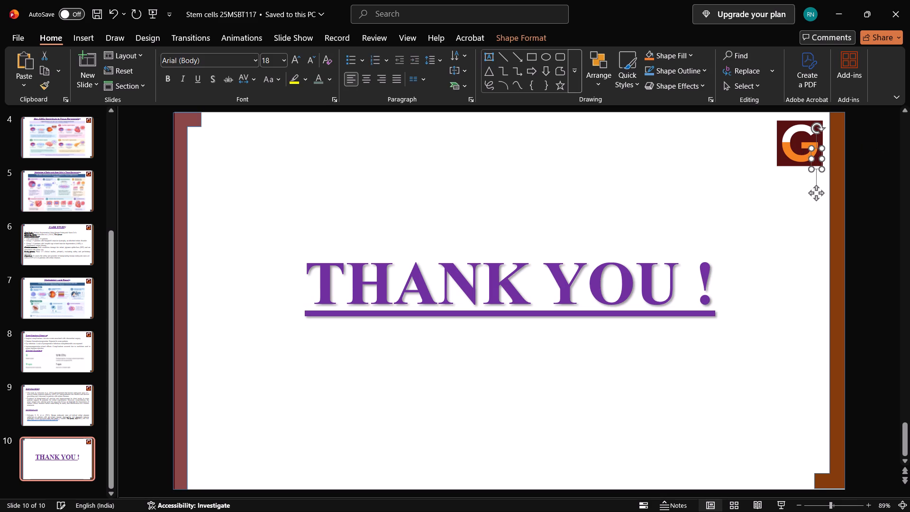
drag(809, 147, 782, 122)
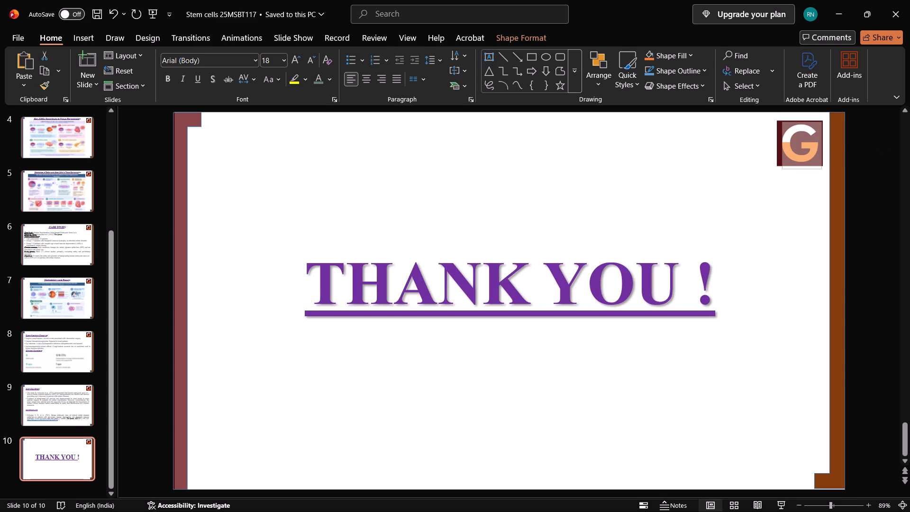
drag(782, 122, 776, 120)
drag(776, 120, 776, 118)
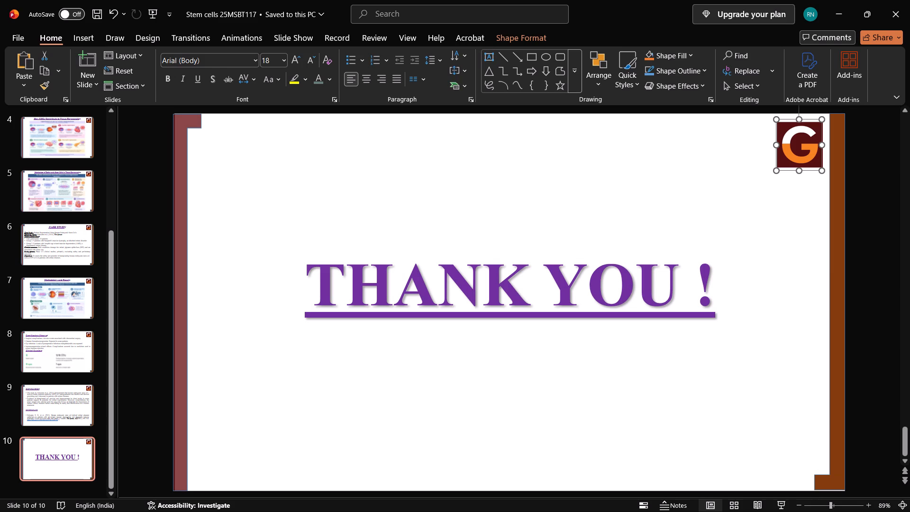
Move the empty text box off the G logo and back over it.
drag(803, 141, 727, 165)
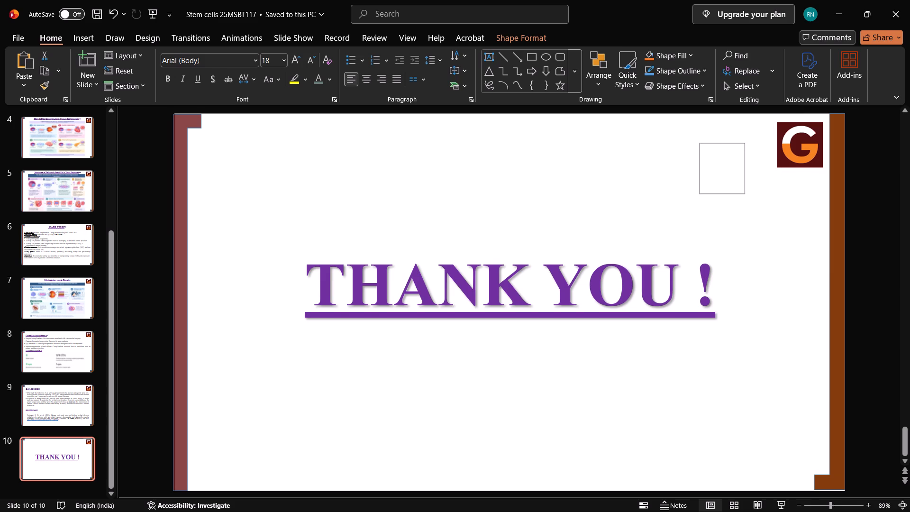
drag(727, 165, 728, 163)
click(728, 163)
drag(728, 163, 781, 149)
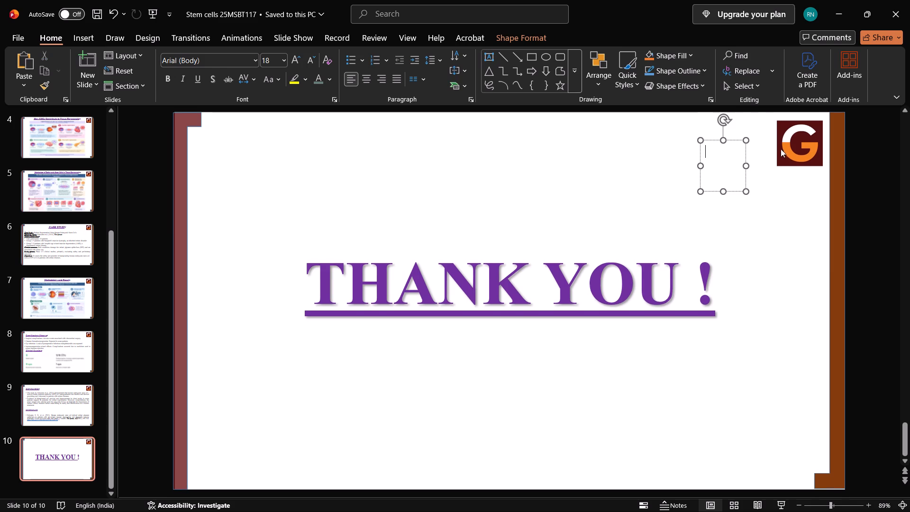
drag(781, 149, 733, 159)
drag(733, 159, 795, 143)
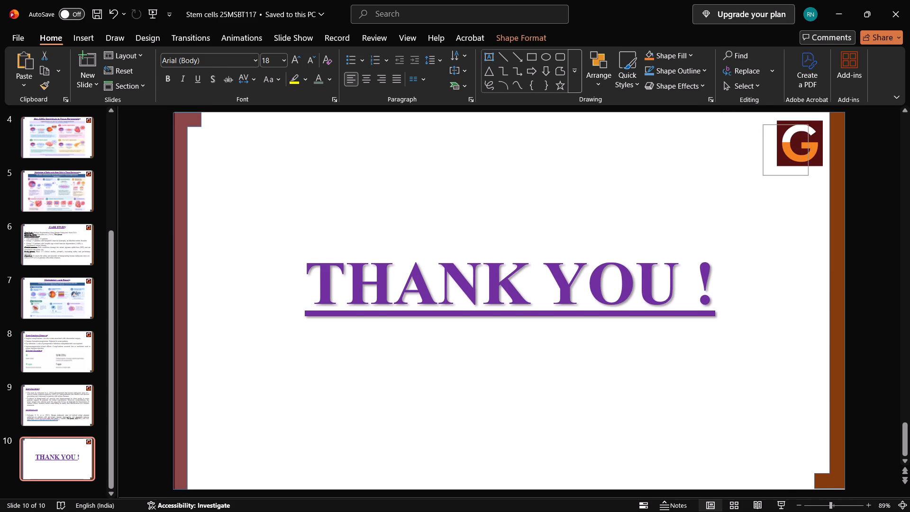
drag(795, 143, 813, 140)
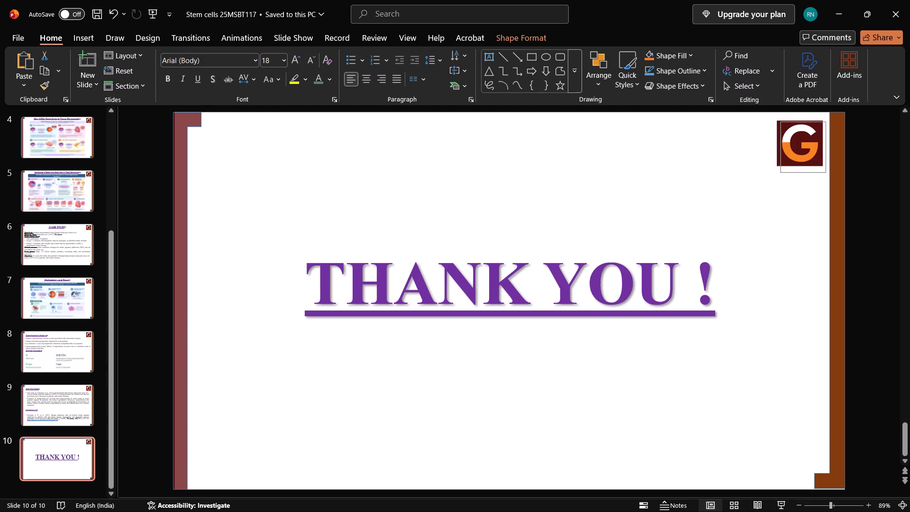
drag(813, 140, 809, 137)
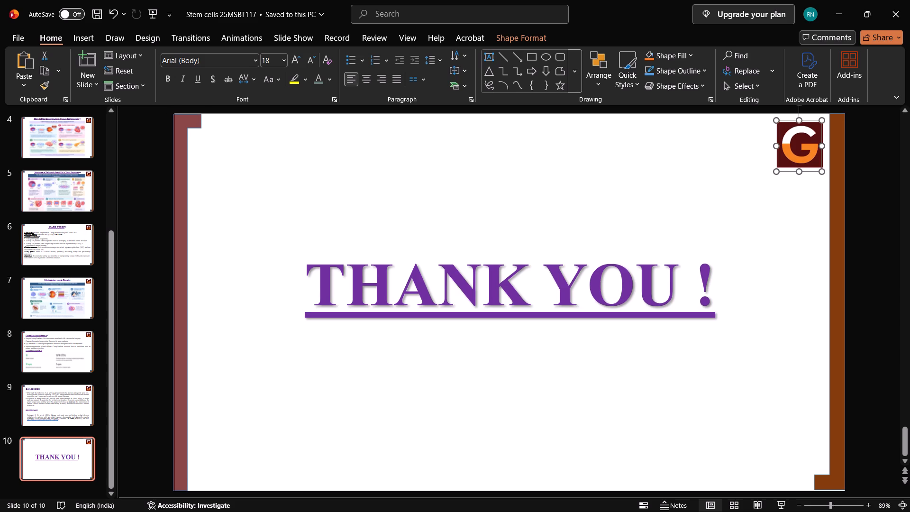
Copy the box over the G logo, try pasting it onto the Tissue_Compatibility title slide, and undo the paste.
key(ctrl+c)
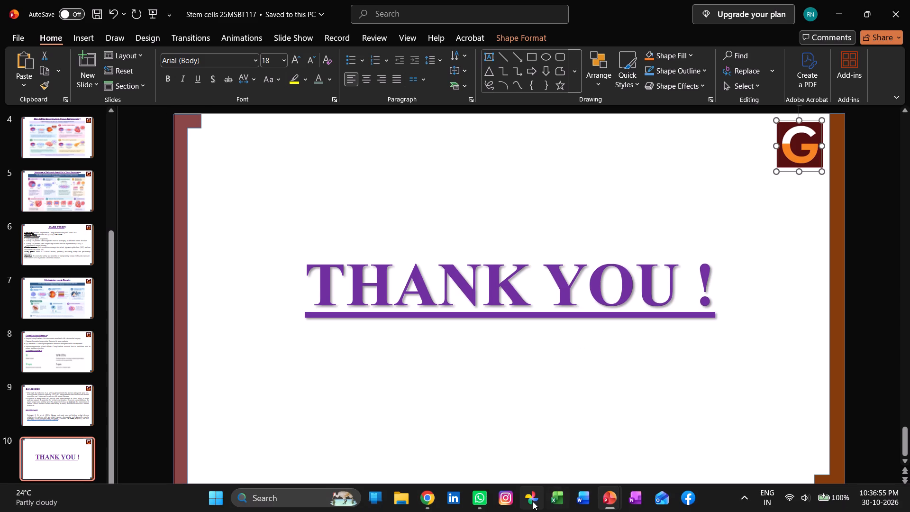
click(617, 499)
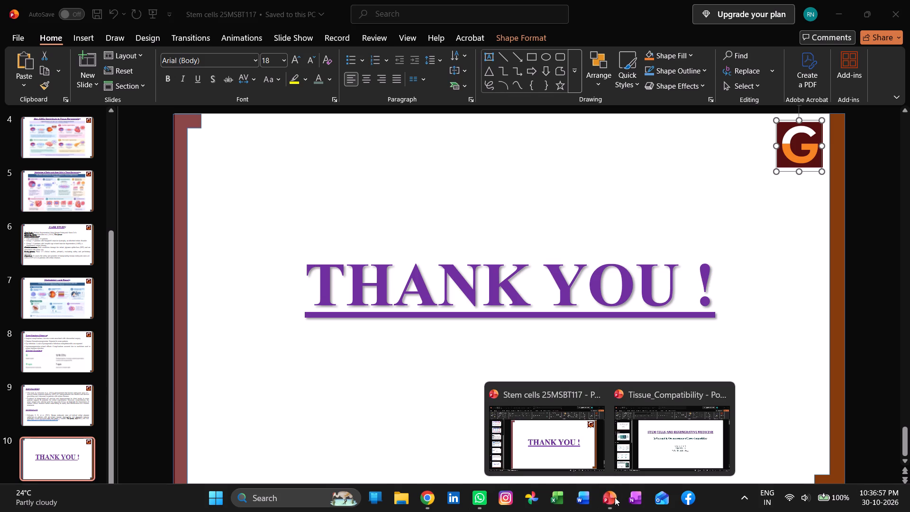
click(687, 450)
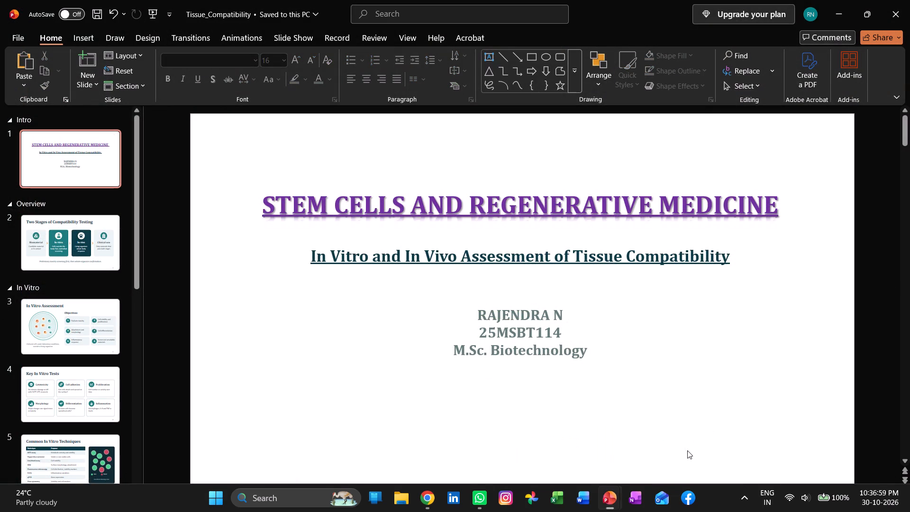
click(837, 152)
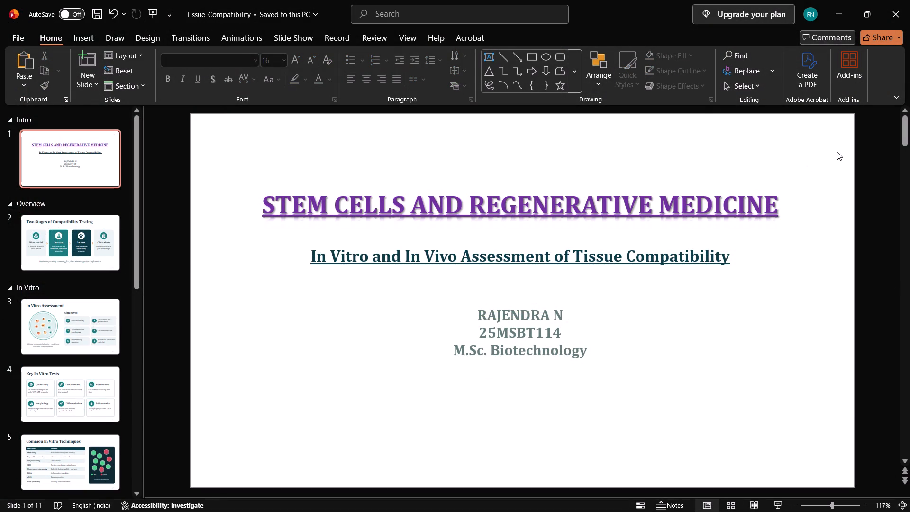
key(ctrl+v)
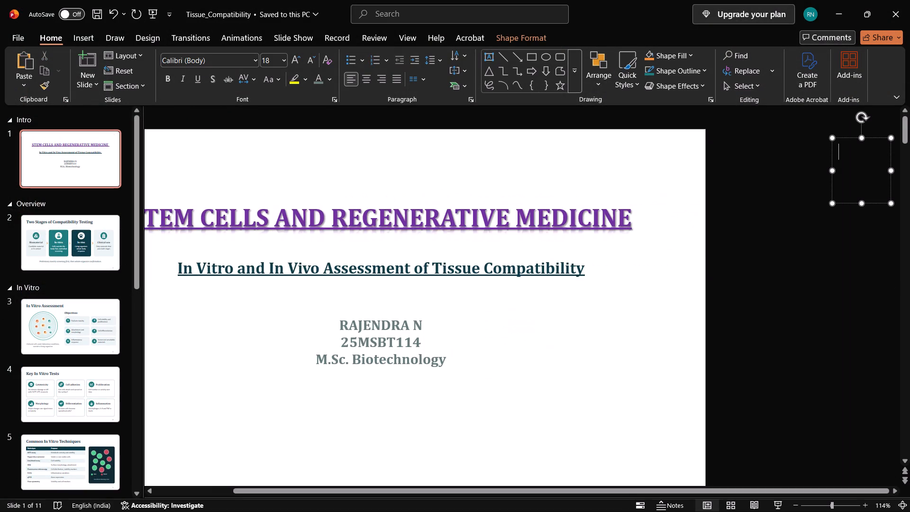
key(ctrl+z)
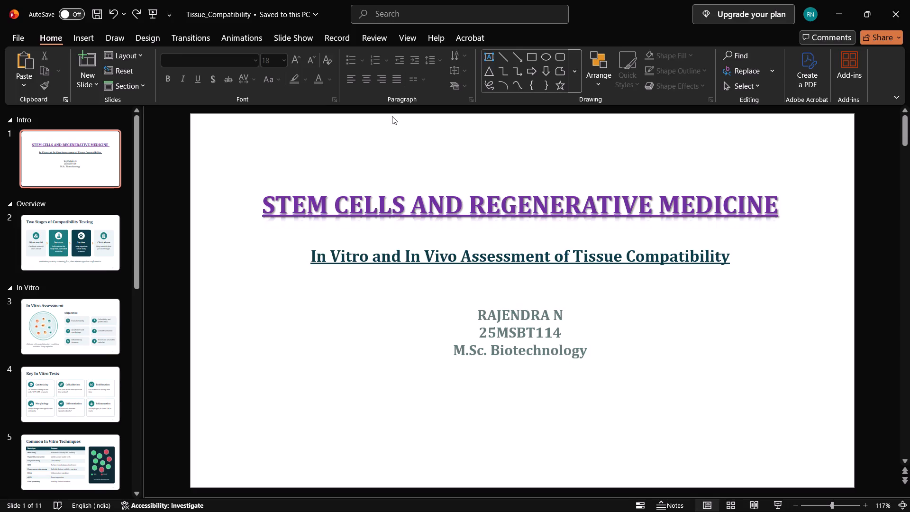
Turn on AutoSave for the Tissue_Compatibility deck by uploading it to OneDrive - Personal.
click(77, 33)
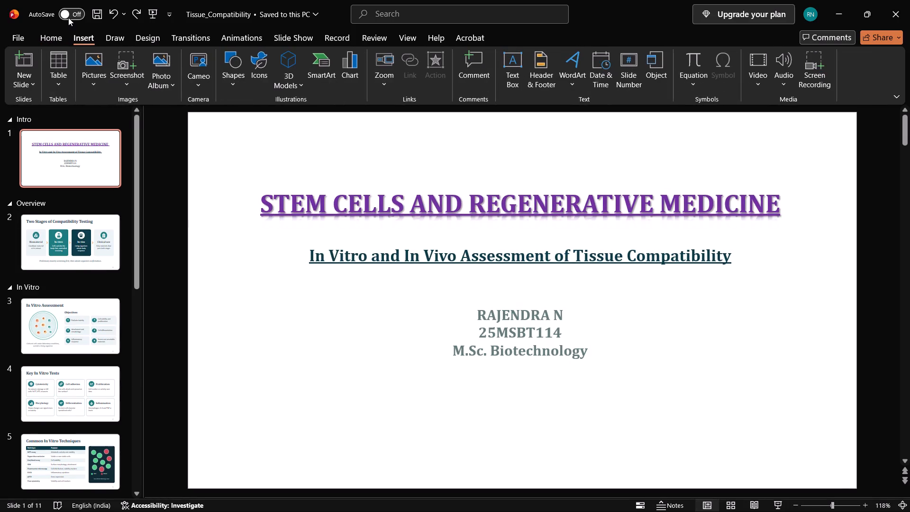
click(68, 14)
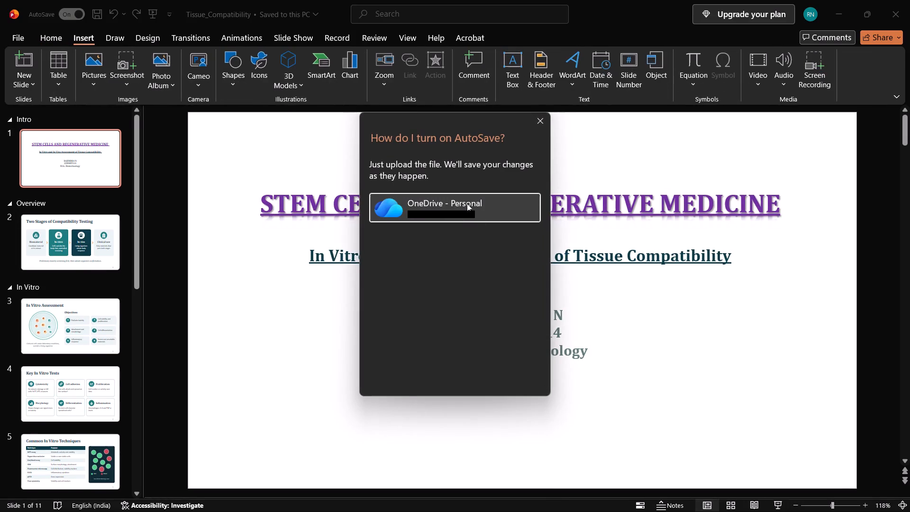
click(466, 202)
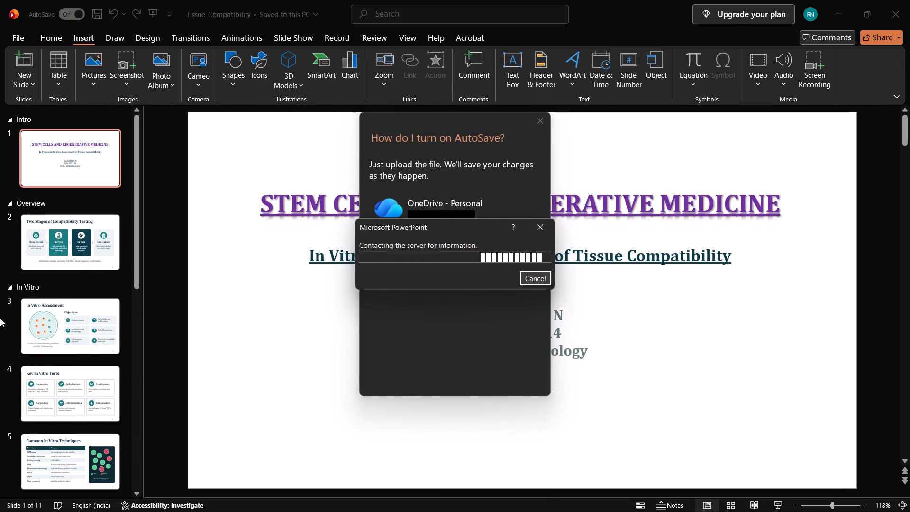
scroll(73, 340, down, 4)
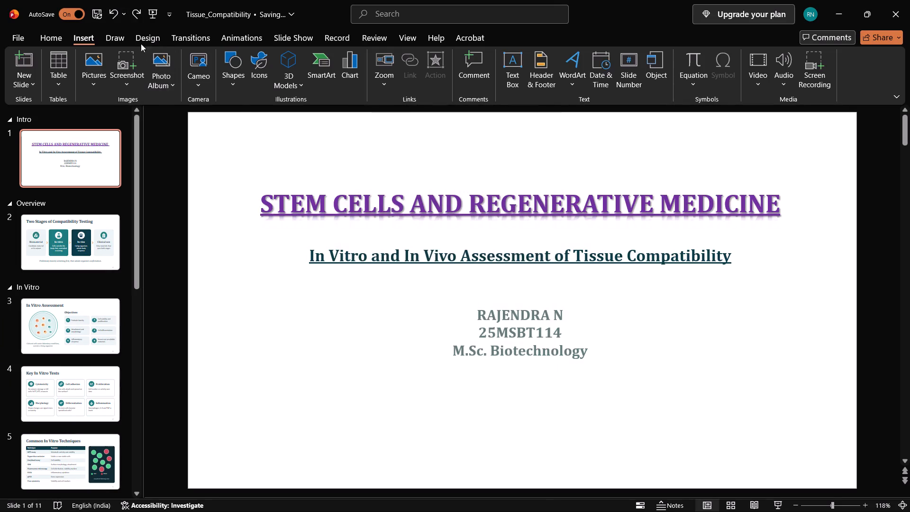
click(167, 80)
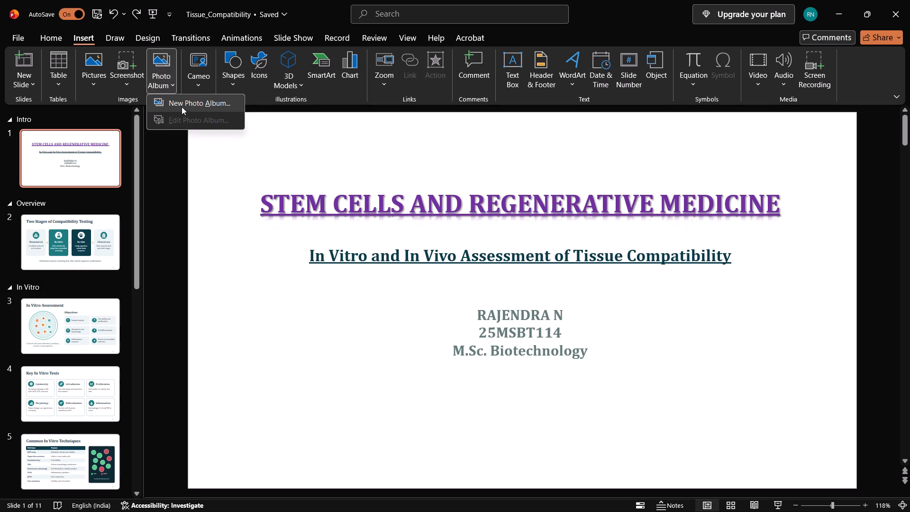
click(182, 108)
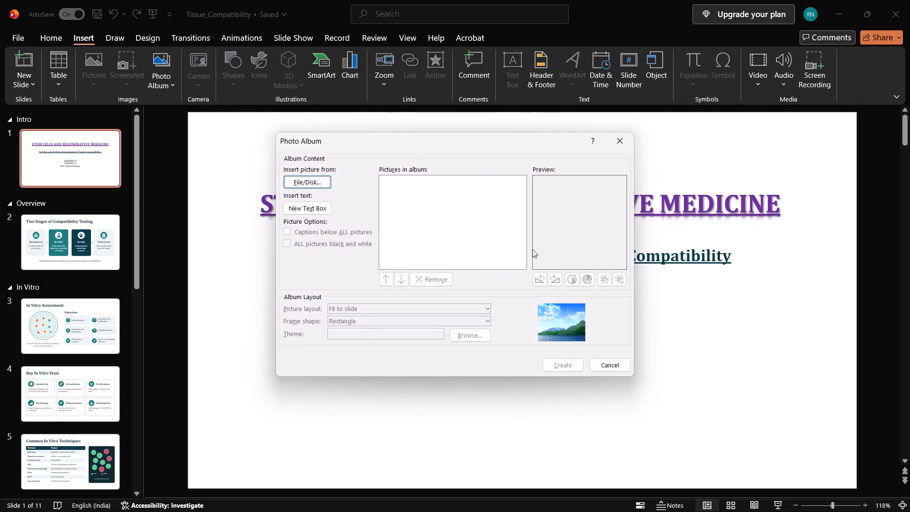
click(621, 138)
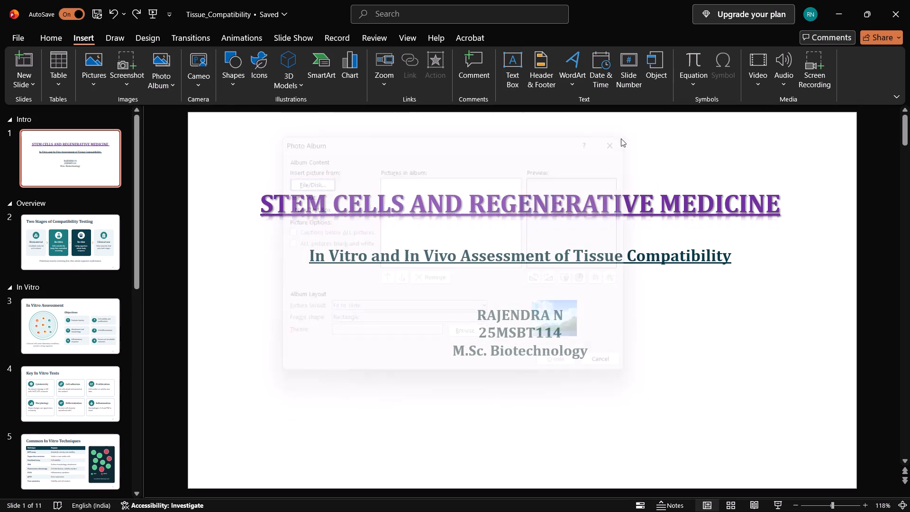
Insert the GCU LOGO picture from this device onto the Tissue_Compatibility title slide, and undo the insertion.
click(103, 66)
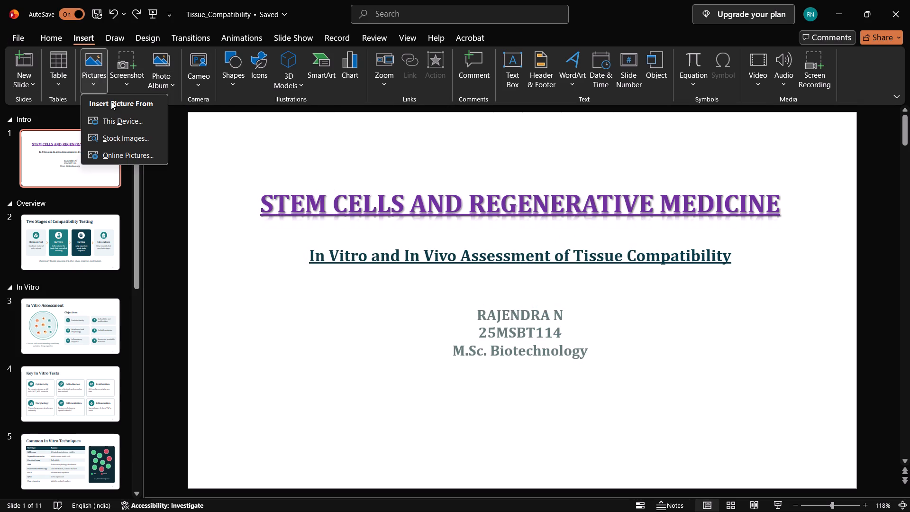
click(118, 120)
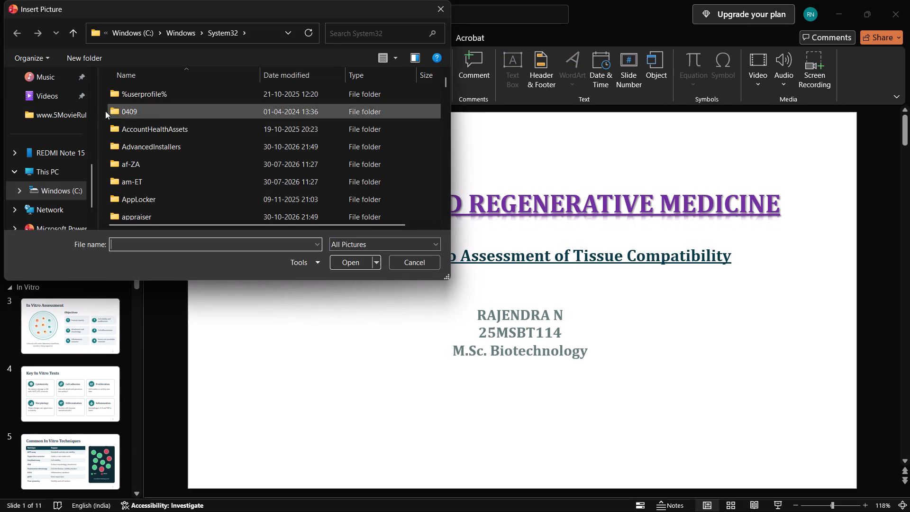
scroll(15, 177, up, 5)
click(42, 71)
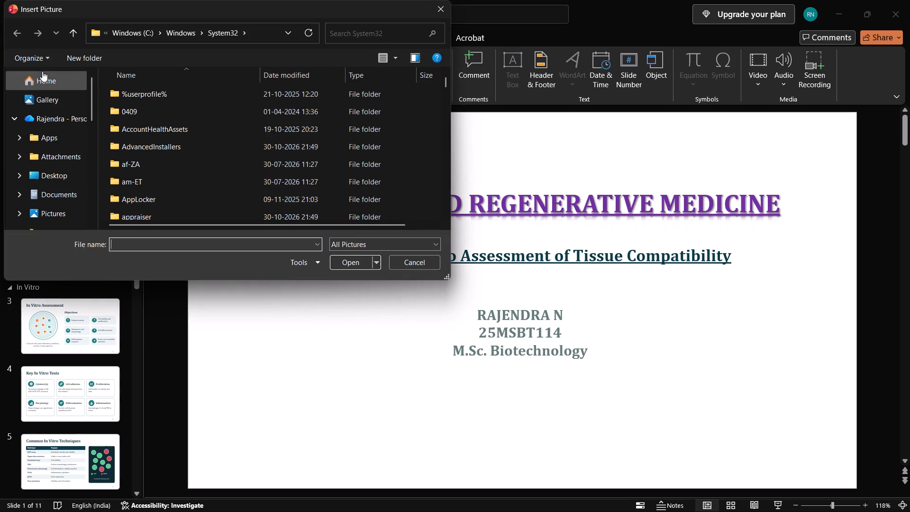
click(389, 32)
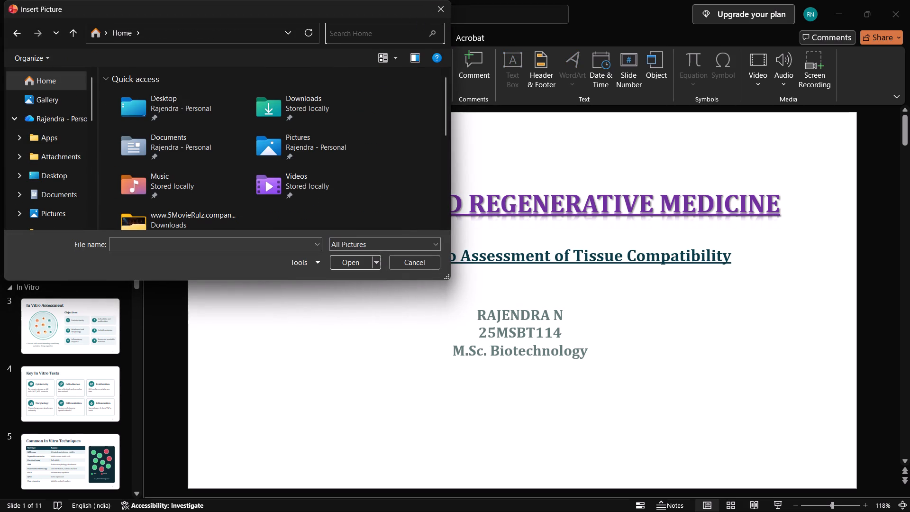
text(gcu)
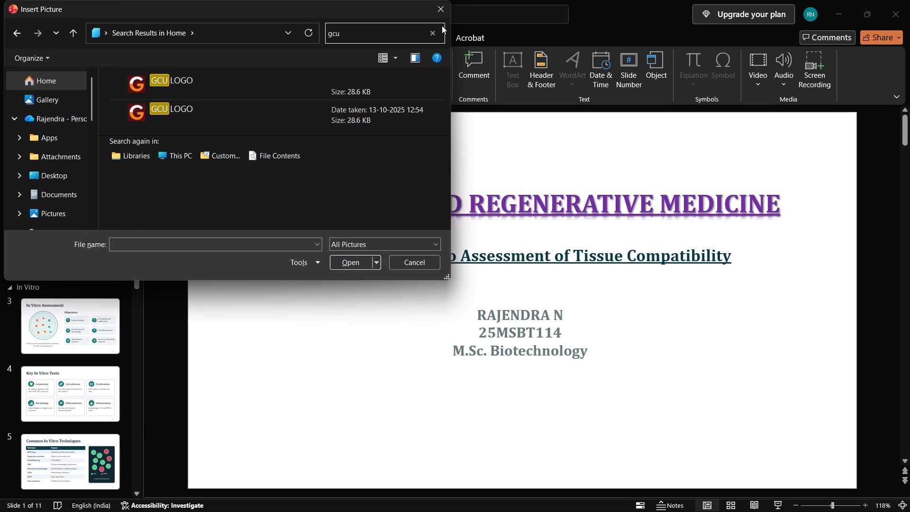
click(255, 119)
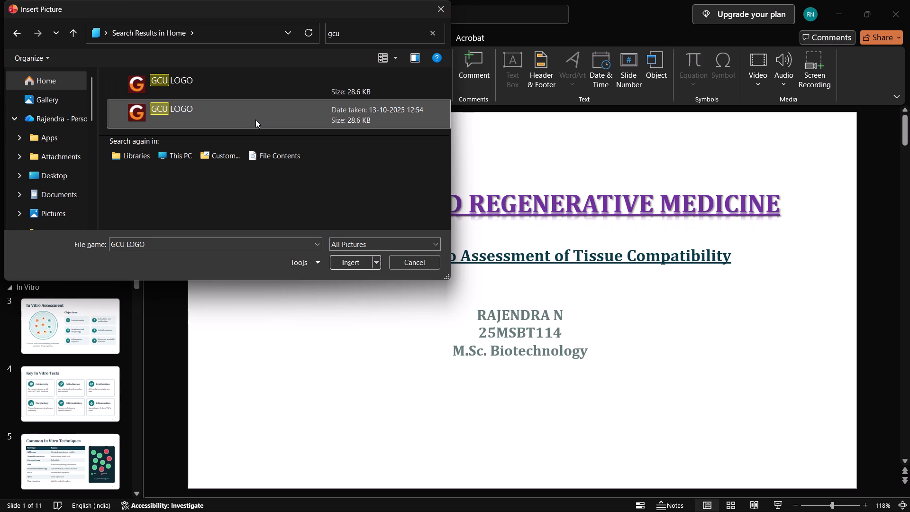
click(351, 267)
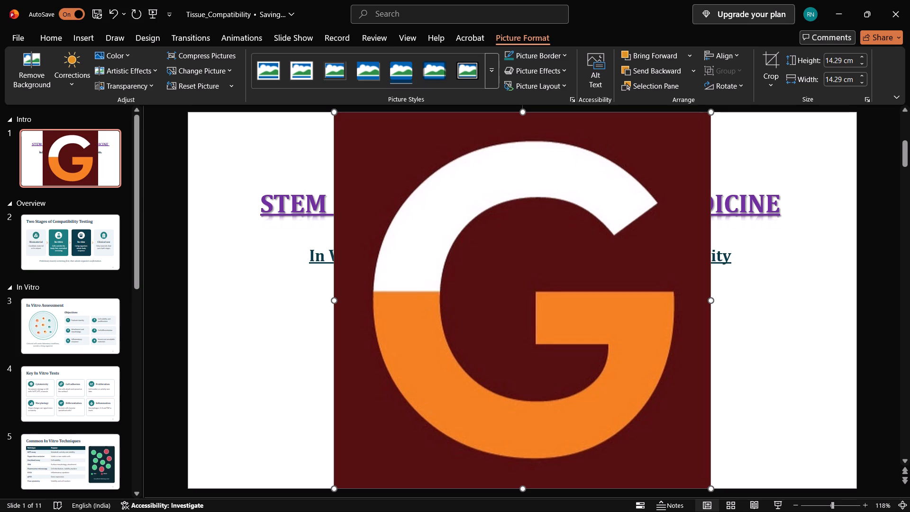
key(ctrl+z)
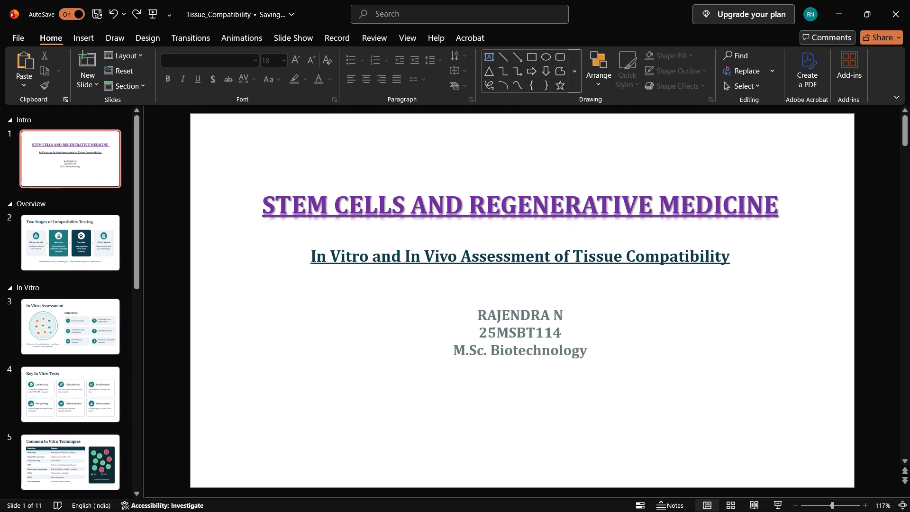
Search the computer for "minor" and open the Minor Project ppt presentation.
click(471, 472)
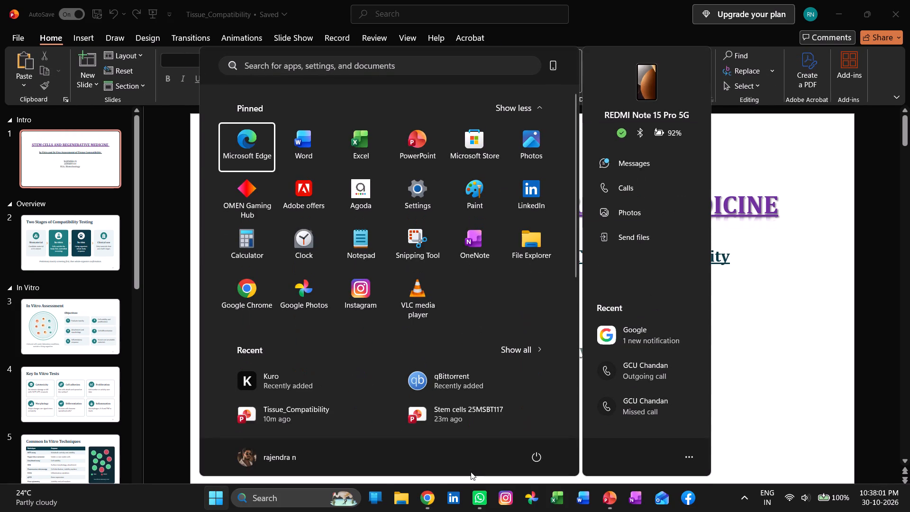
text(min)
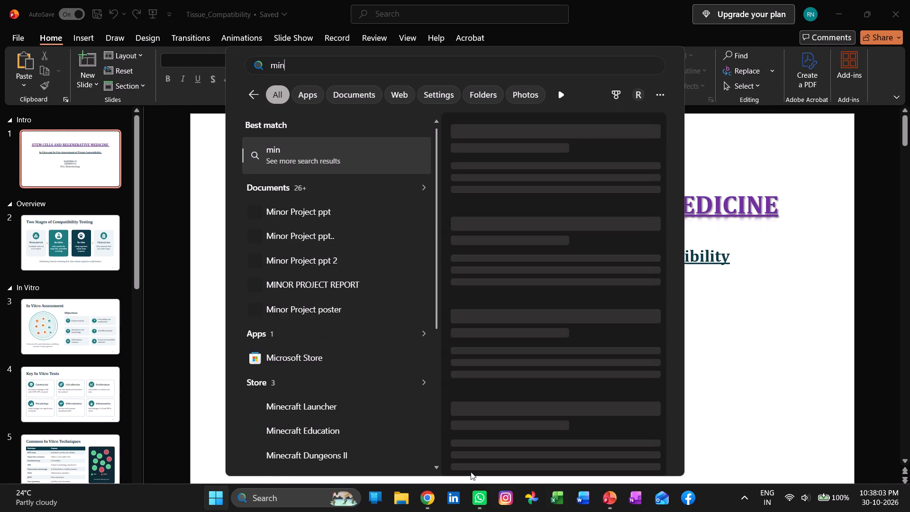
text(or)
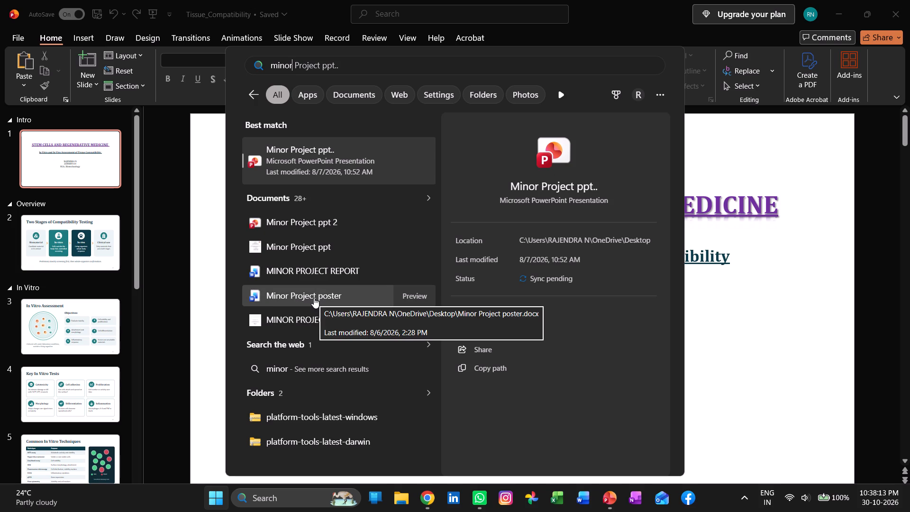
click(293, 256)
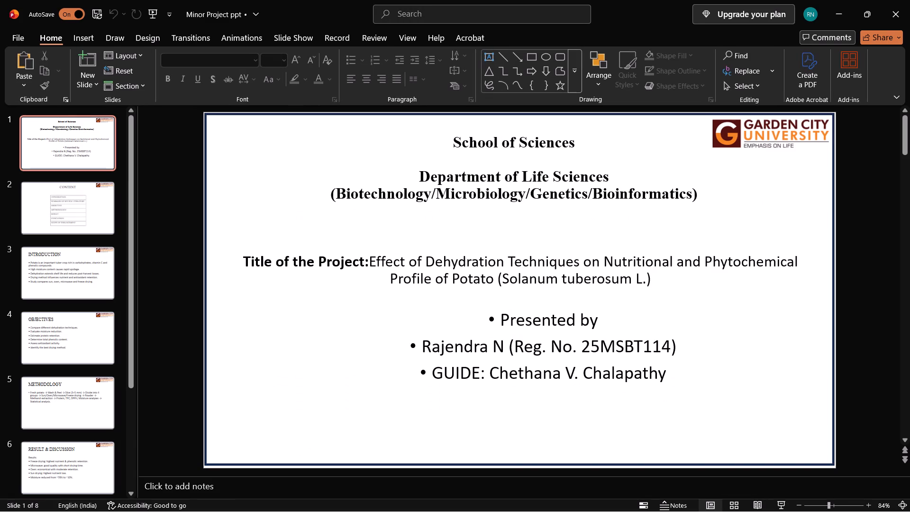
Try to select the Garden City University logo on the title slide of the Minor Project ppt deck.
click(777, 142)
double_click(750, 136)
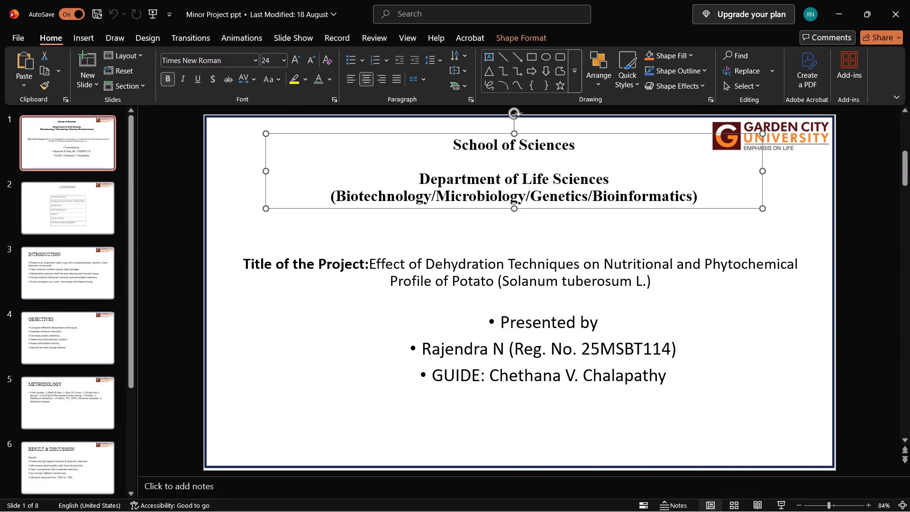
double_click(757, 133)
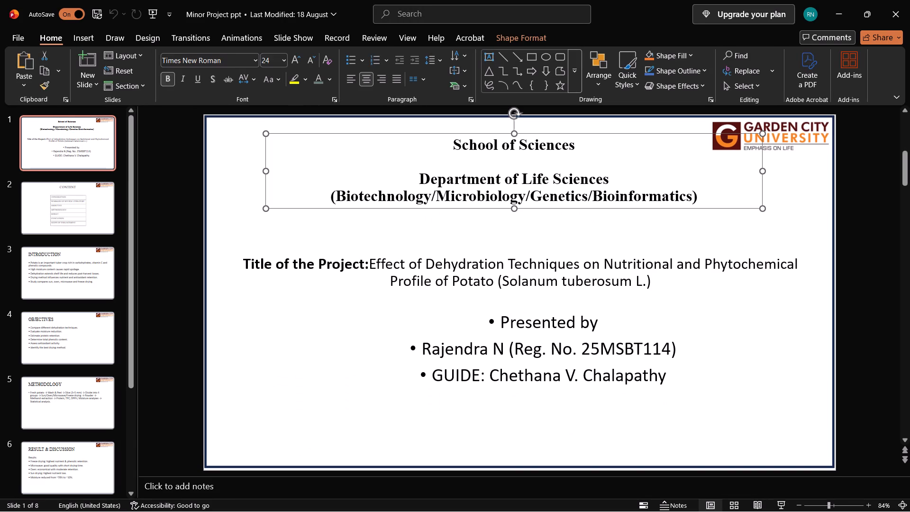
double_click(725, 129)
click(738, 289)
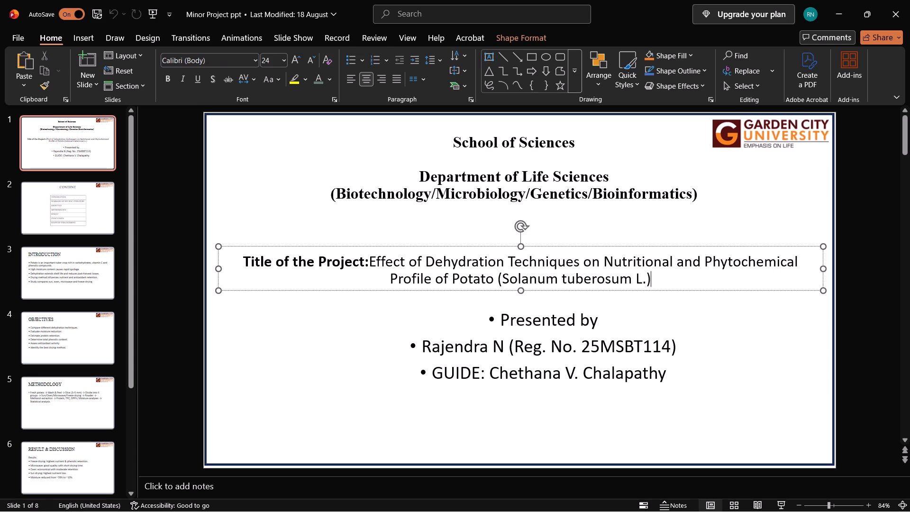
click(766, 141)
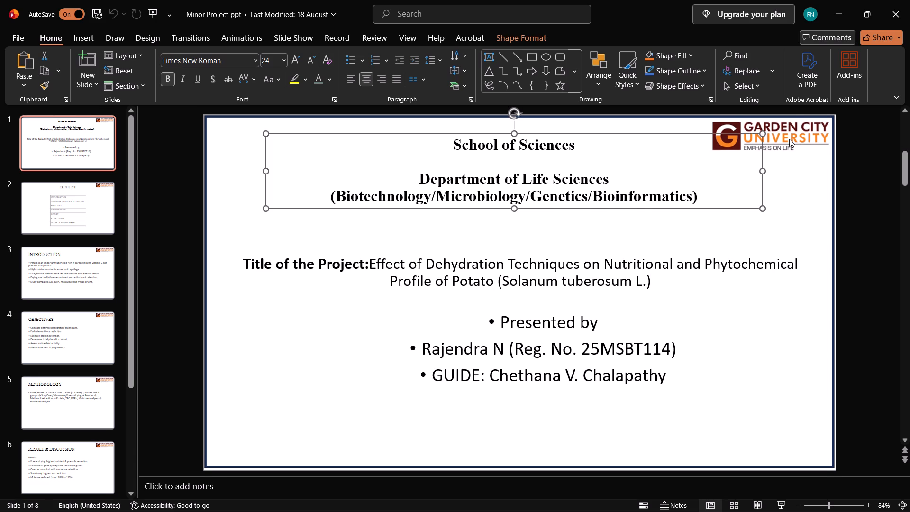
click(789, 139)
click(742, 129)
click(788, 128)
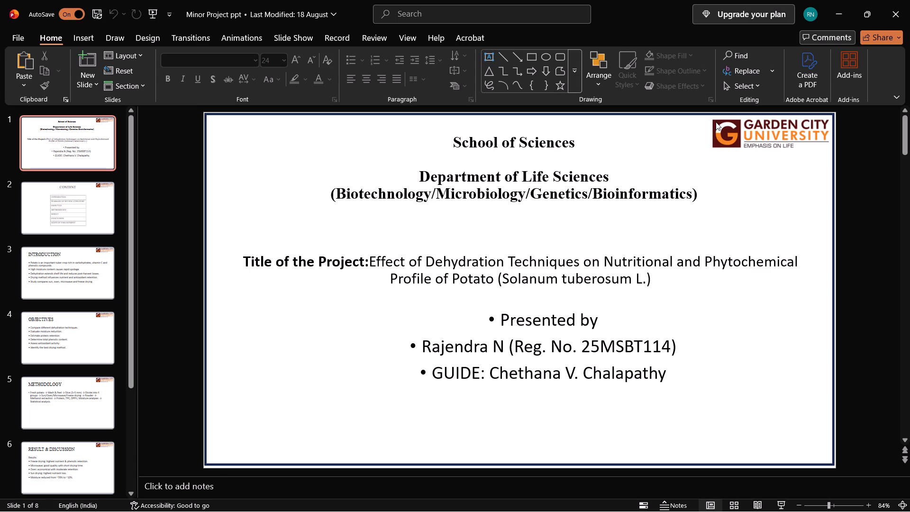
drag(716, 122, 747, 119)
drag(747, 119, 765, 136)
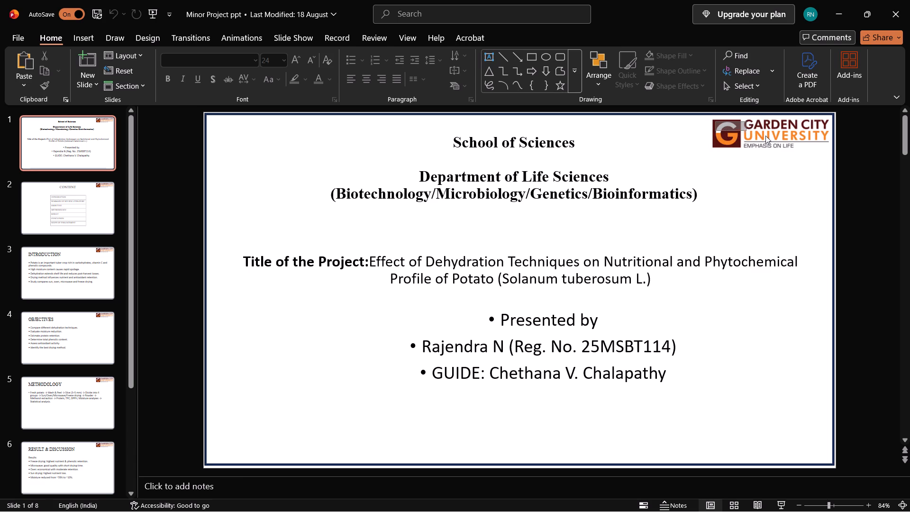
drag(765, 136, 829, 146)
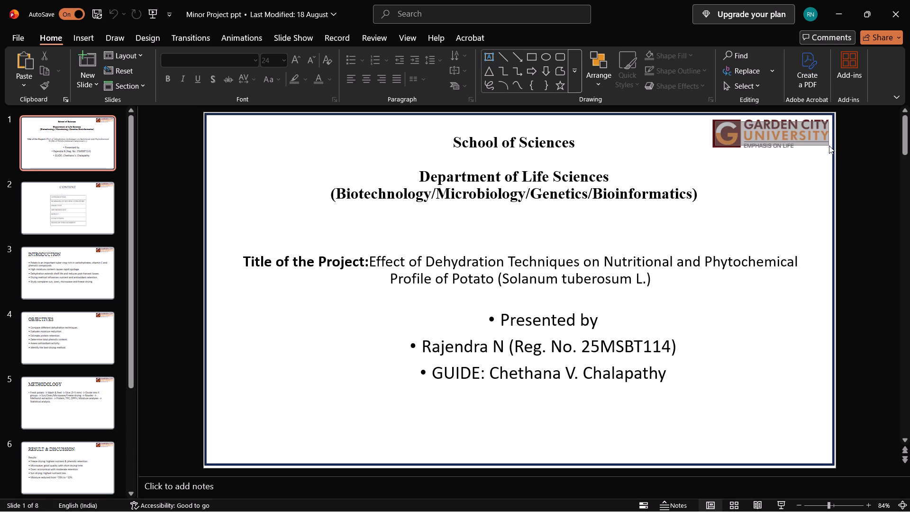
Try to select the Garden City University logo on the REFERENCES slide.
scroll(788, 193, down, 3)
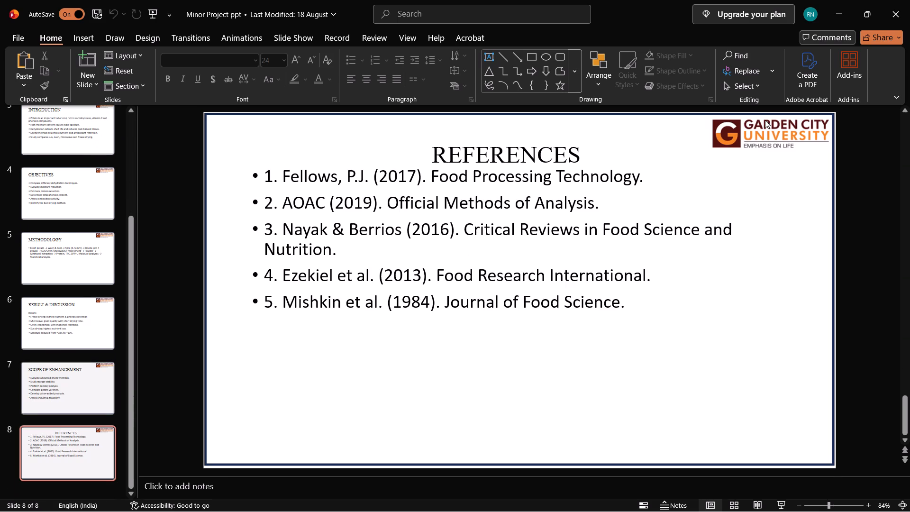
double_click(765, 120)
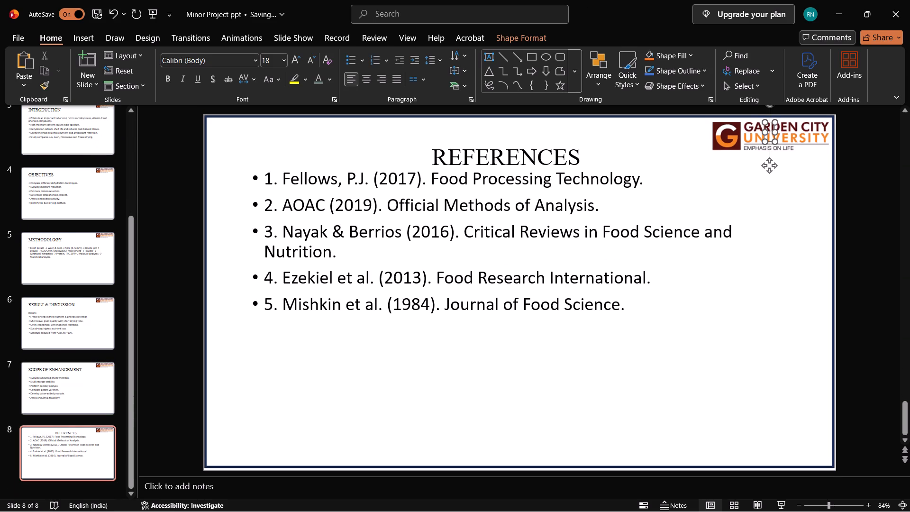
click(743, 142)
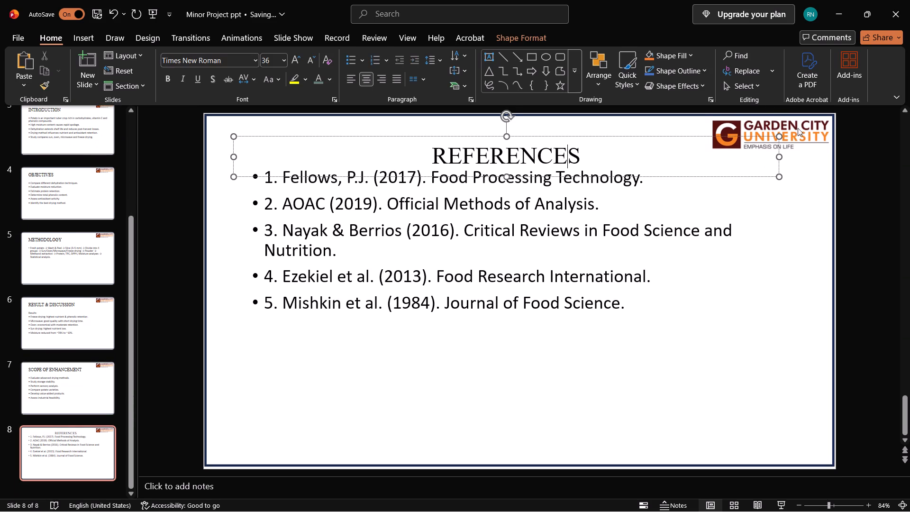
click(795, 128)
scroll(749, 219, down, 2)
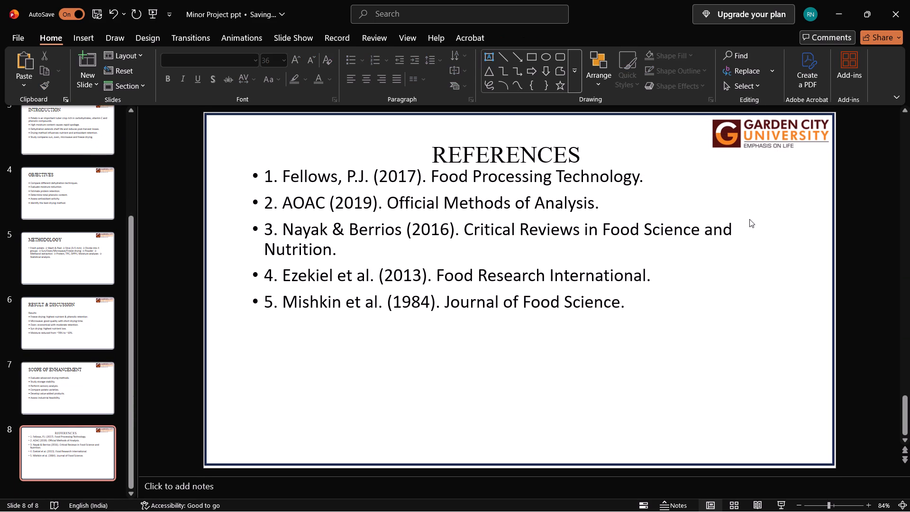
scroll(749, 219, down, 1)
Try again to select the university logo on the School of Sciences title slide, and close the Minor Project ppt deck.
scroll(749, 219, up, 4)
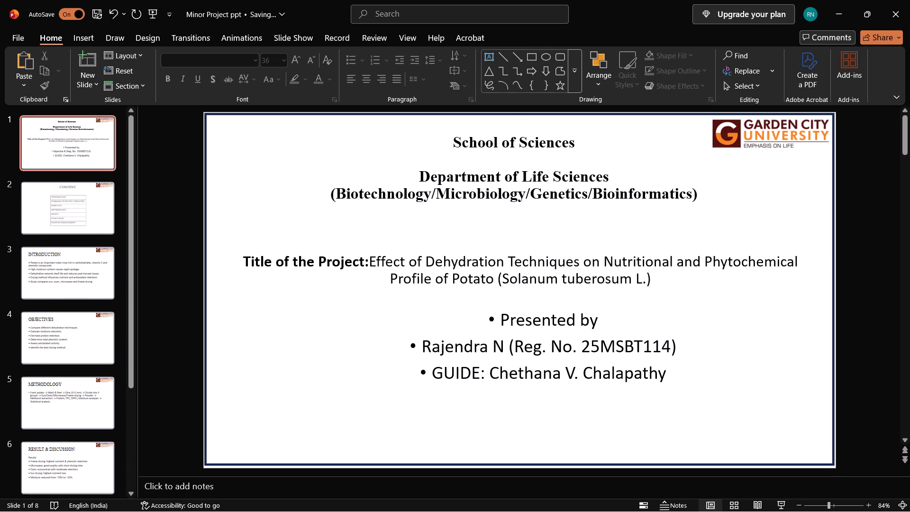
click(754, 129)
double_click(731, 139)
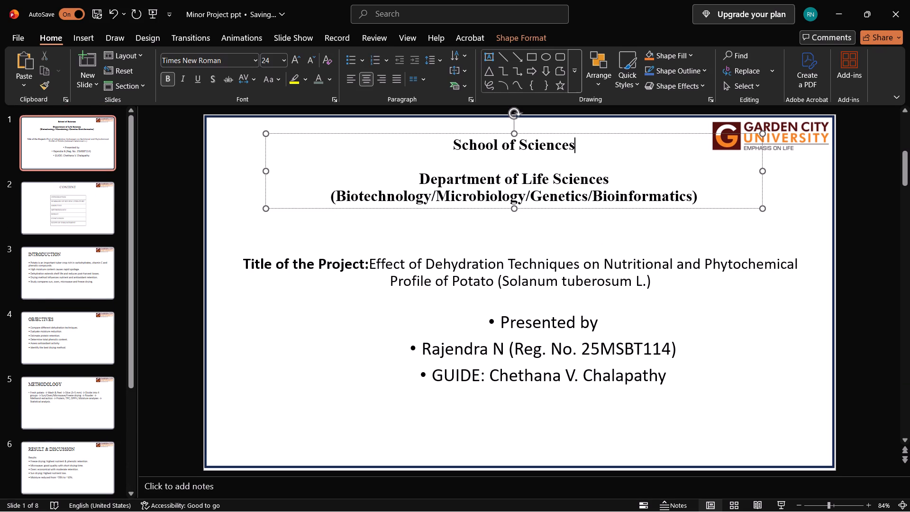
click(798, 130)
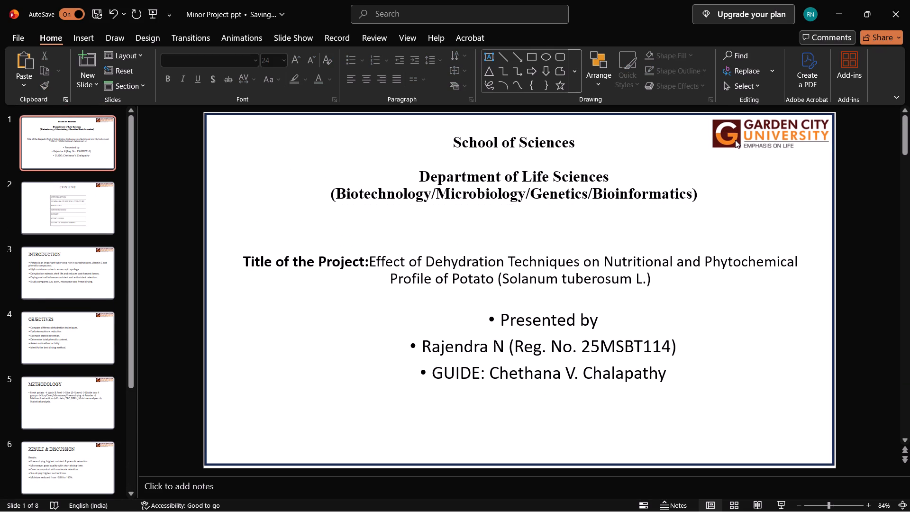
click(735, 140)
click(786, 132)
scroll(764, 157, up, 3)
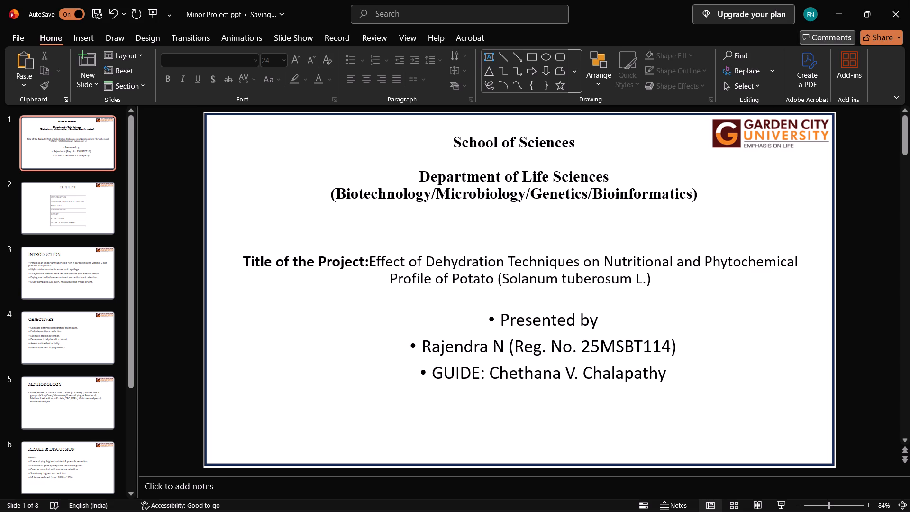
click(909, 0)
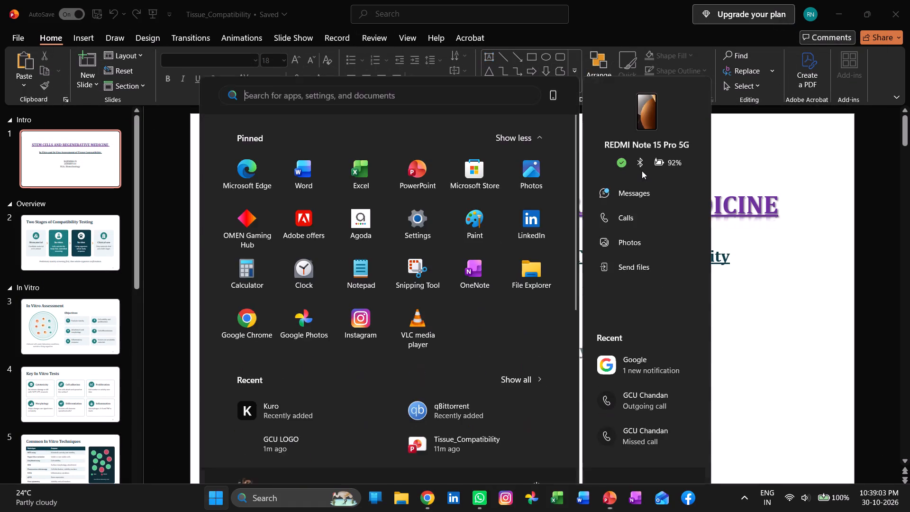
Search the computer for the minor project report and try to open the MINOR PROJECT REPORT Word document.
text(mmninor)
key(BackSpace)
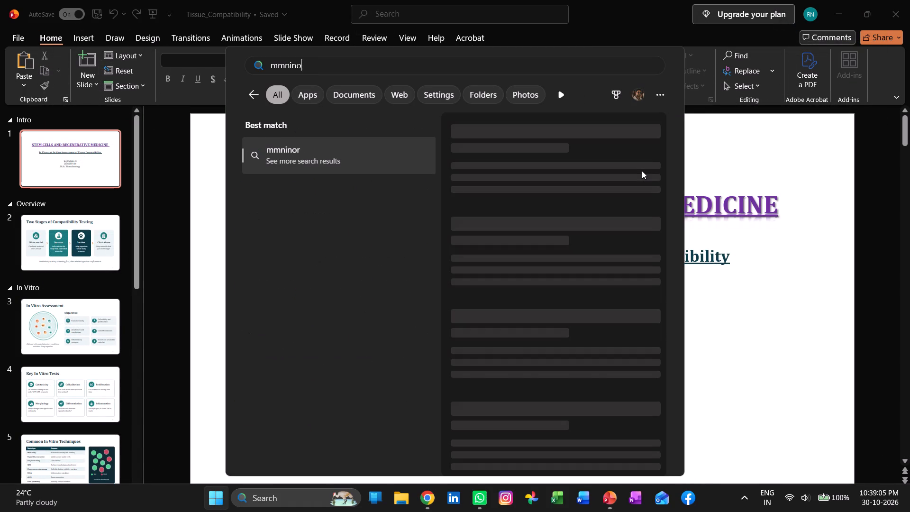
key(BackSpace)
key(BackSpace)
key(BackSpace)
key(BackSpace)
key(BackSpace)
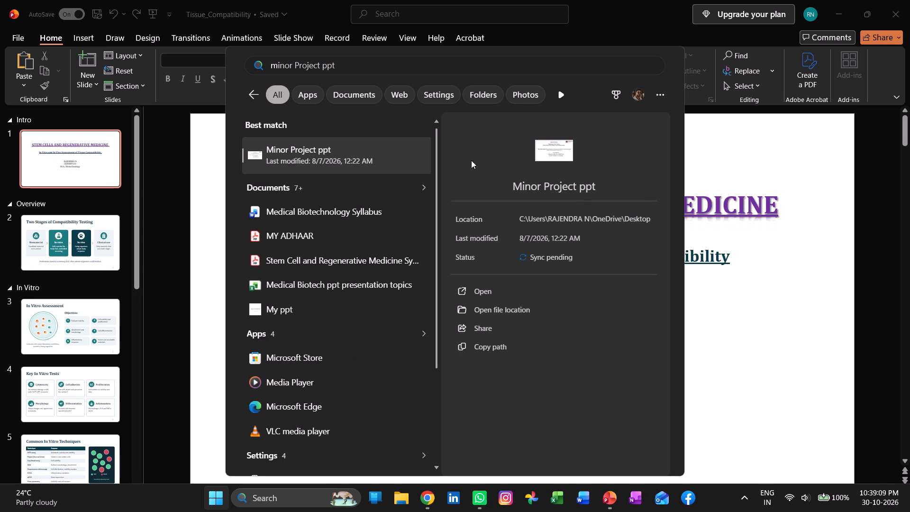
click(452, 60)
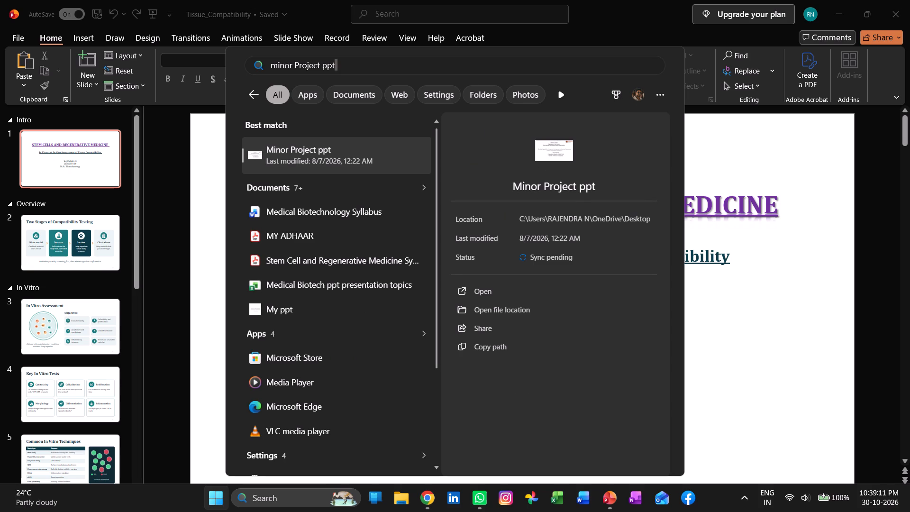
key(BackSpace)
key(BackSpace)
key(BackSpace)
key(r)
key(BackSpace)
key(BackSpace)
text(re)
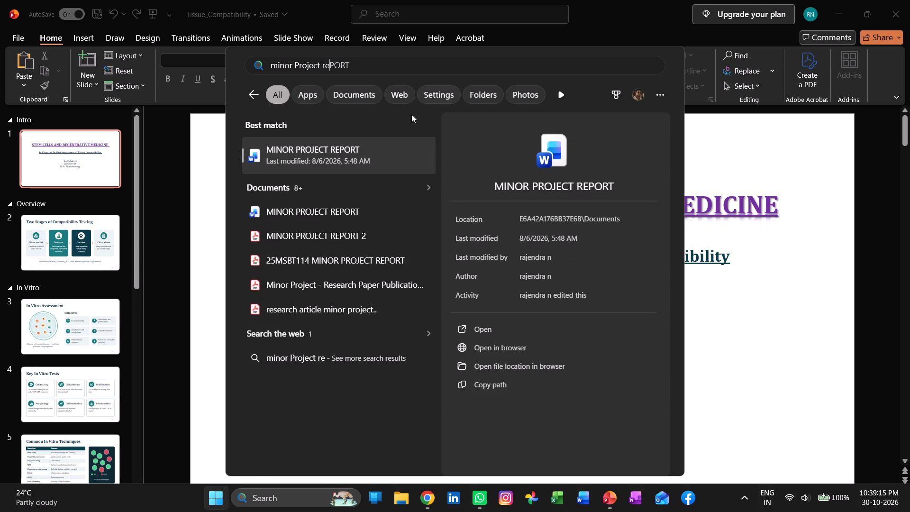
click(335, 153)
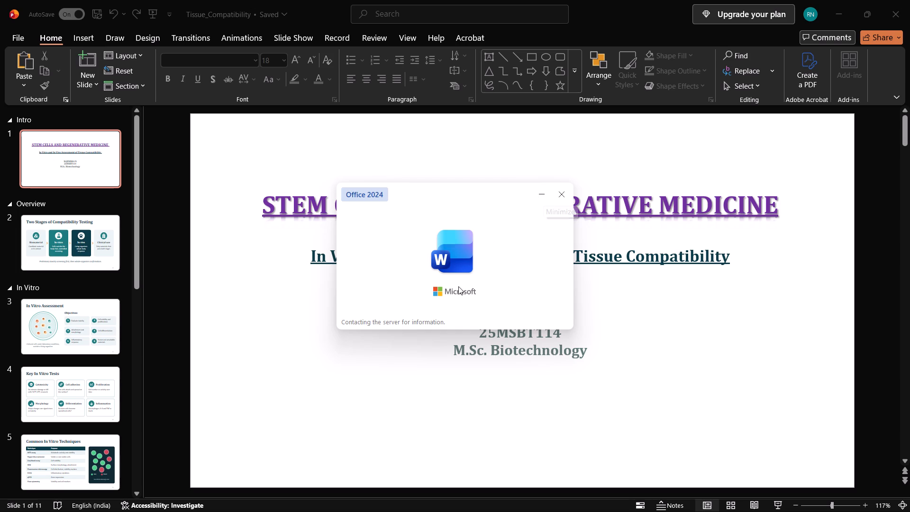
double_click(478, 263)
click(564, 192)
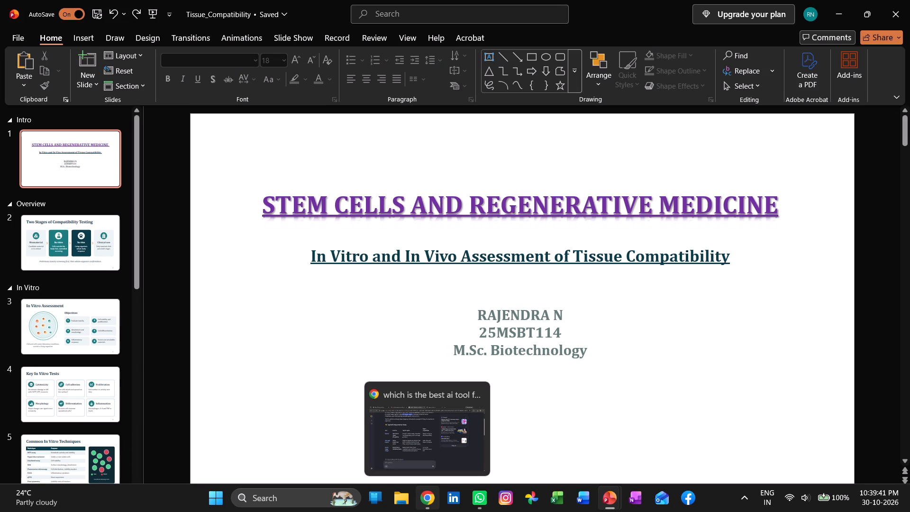
Search the computer for "minor" and open the Minor Project ppt 2 presentation.
click(425, 508)
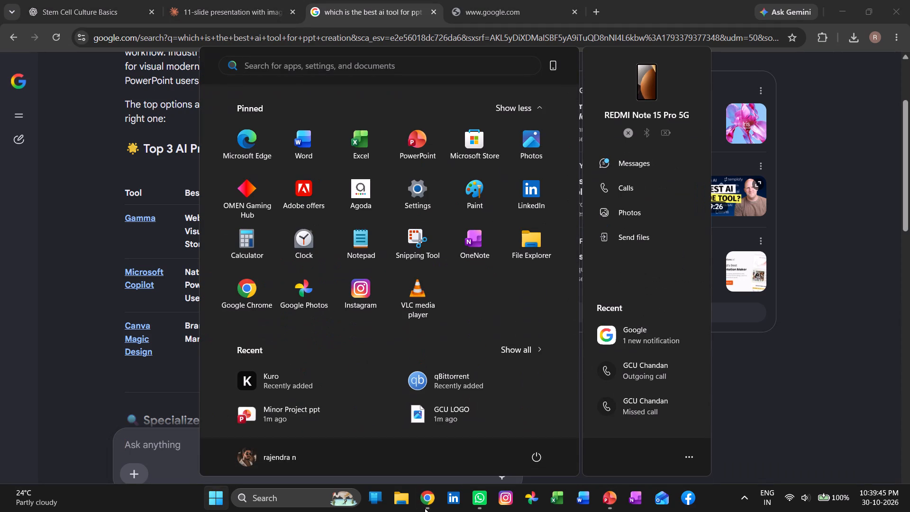
text(minor)
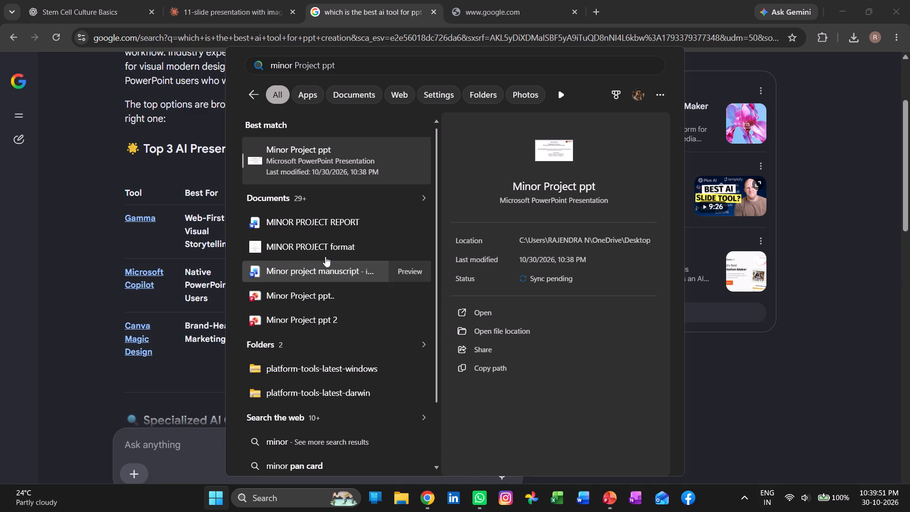
click(319, 311)
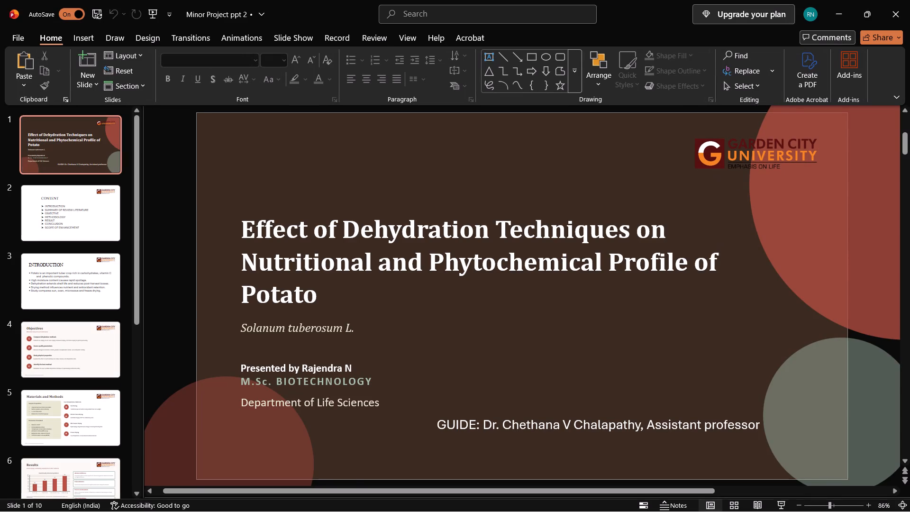
Copy the Garden City University logo from Minor Project ppt 2, close that deck, and place the logo in the Tissue_Compatibility title slide's top-right corner.
click(730, 156)
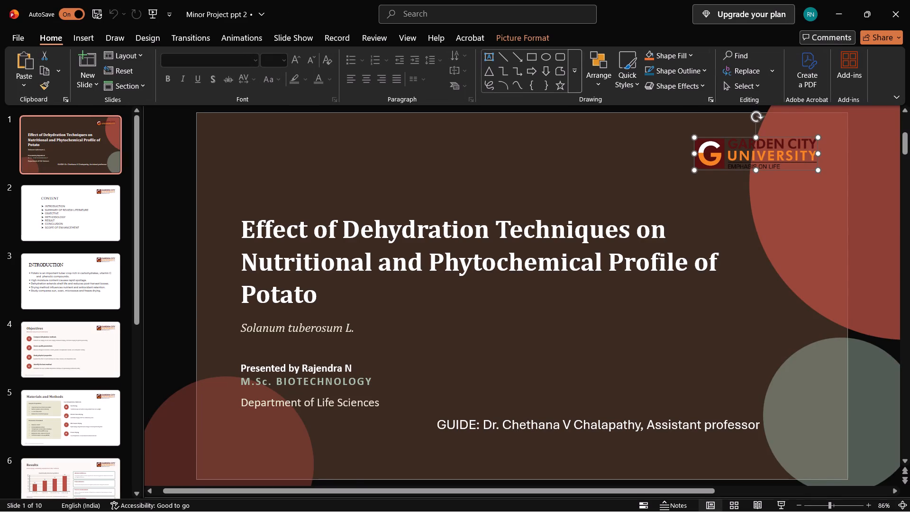
key(ctrl+c)
click(909, 0)
ctrl+click(751, 173)
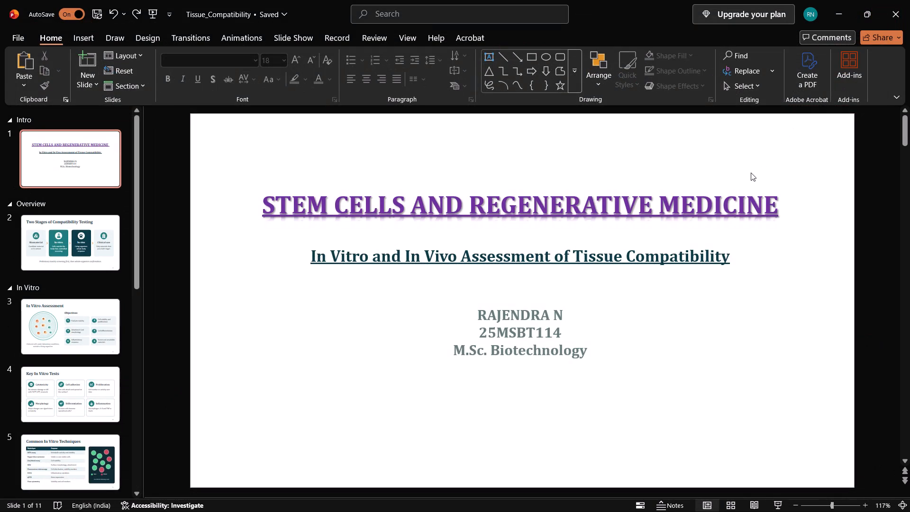
key(ctrl+v)
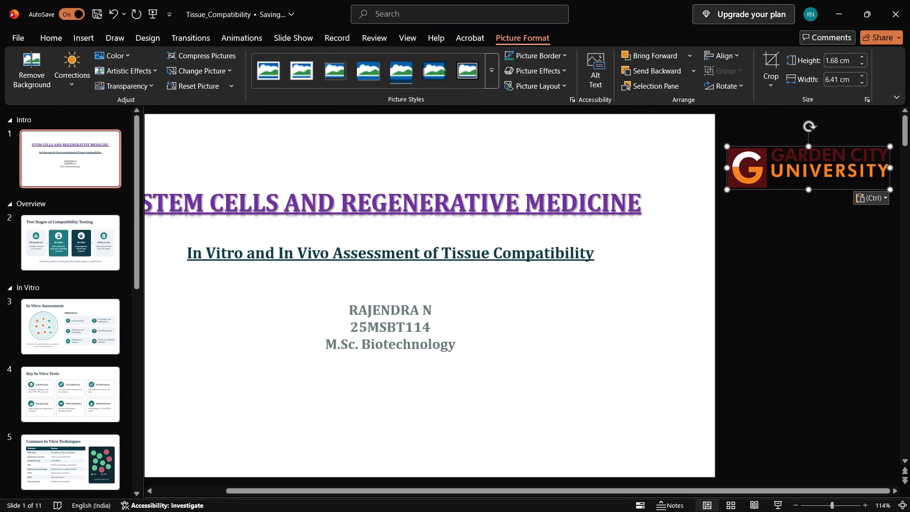
drag(766, 167, 588, 153)
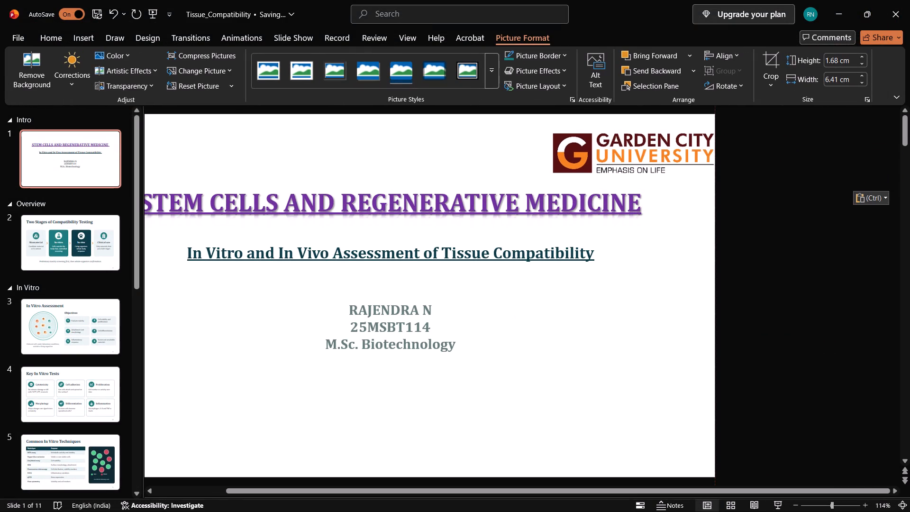
drag(588, 153, 573, 150)
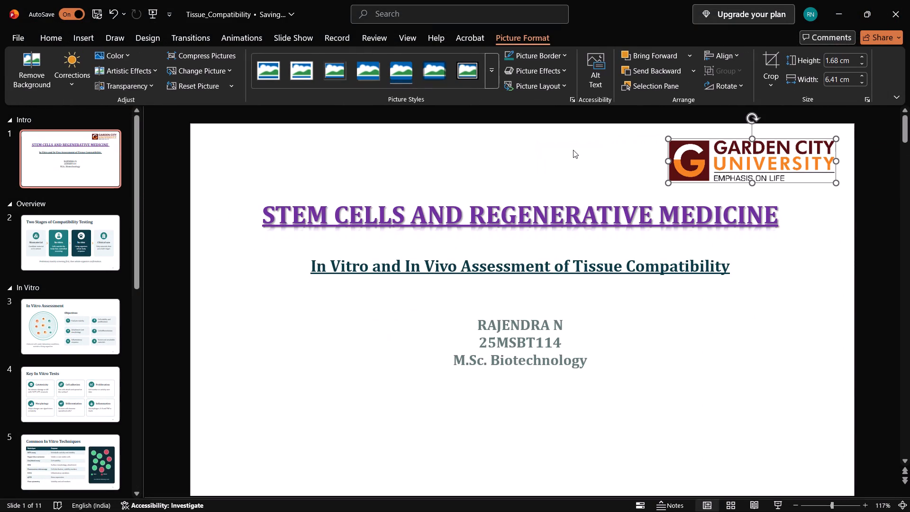
Shrink the title slide's university logo to about 1.05 cm high by 3.99 cm wide, keeping it in the slide's top-right corner.
click(672, 183)
drag(667, 183, 693, 168)
drag(693, 168, 700, 166)
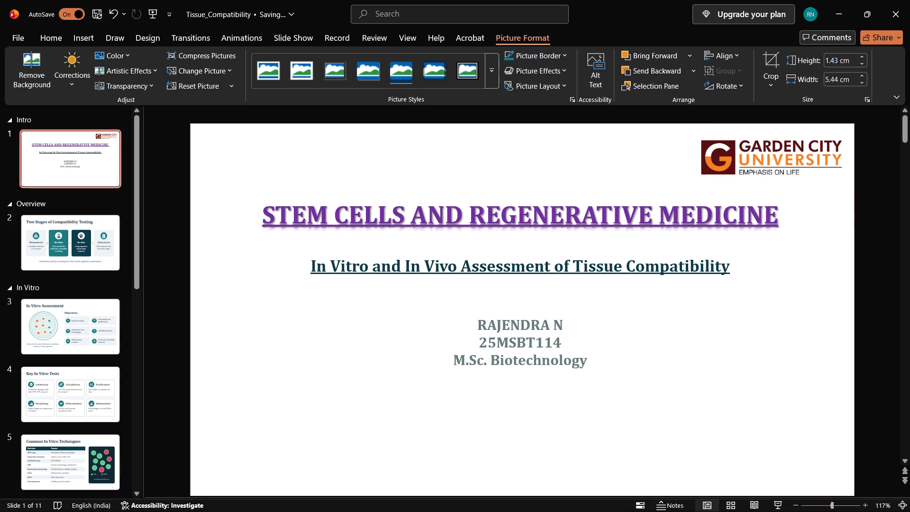
drag(700, 166, 698, 166)
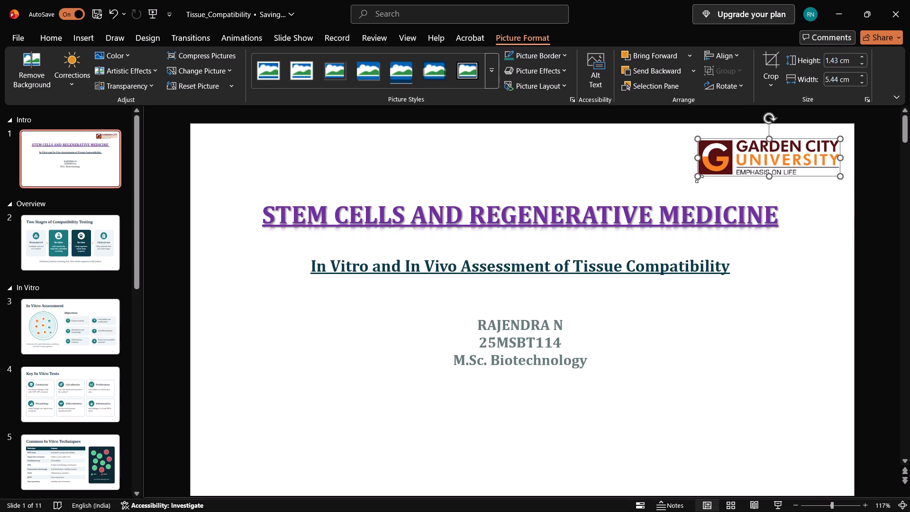
drag(698, 178, 733, 153)
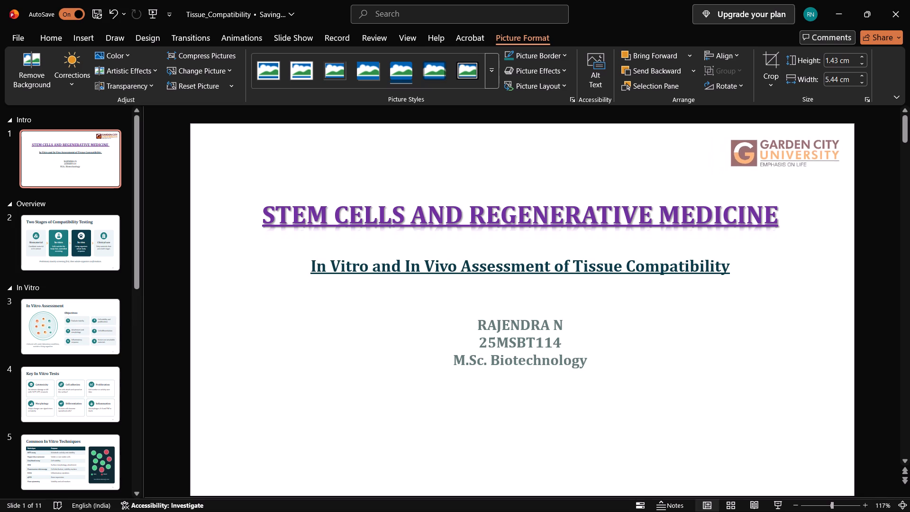
drag(733, 153, 736, 151)
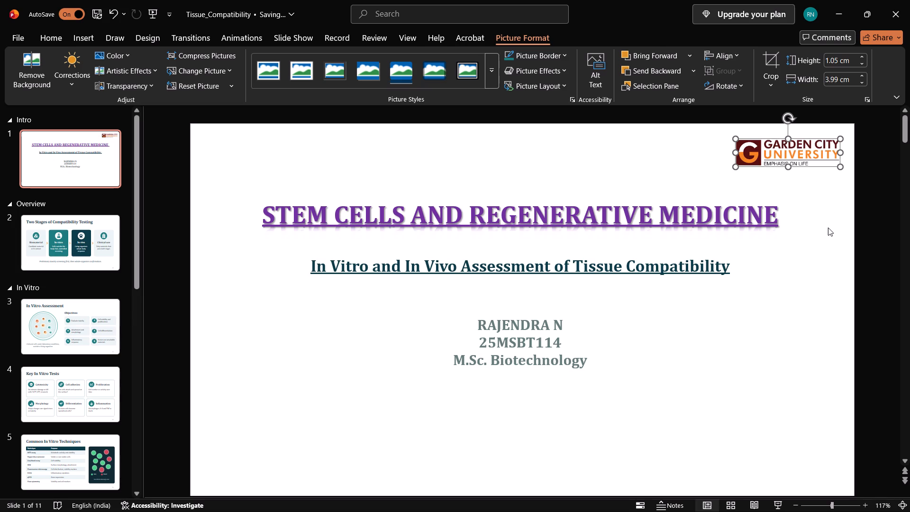
Copy the resized university logo and paste it onto slide 2, Two Stages of Compatibility Testing, in the slide's top-right corner.
key(ctrl+c)
key(Down)
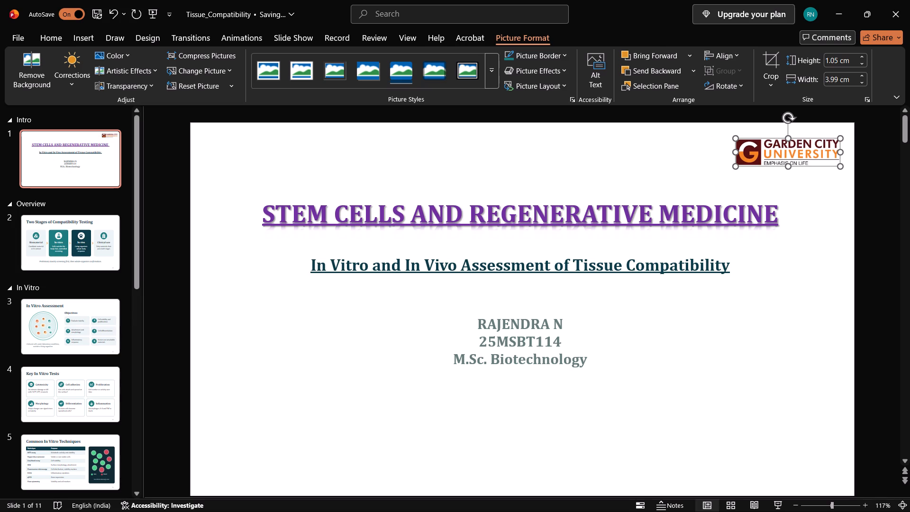
click(93, 218)
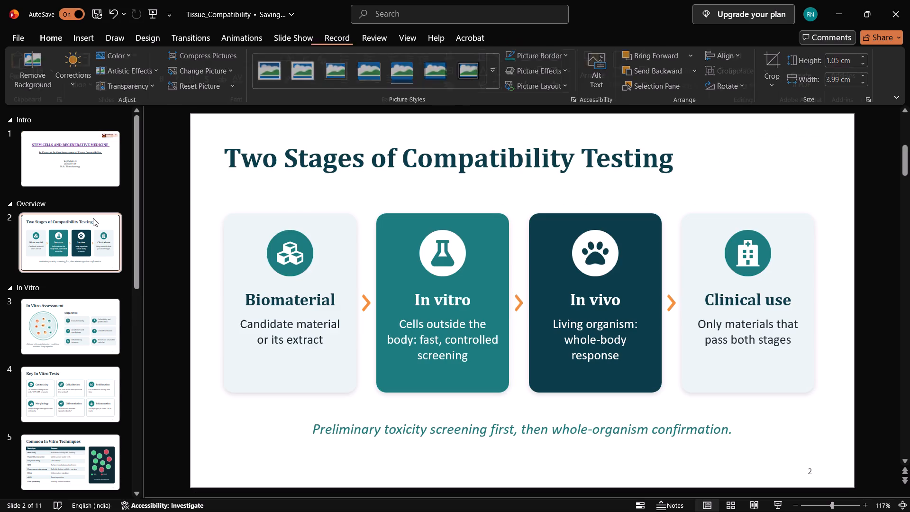
key(ctrl+v)
key(Down)
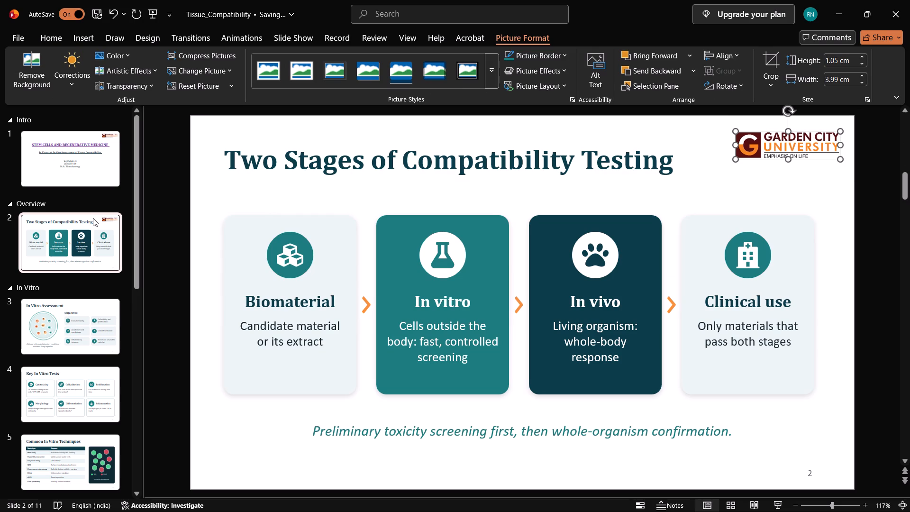
key(Down)
key(Down)
key(Up)
key(Up)
key(Up)
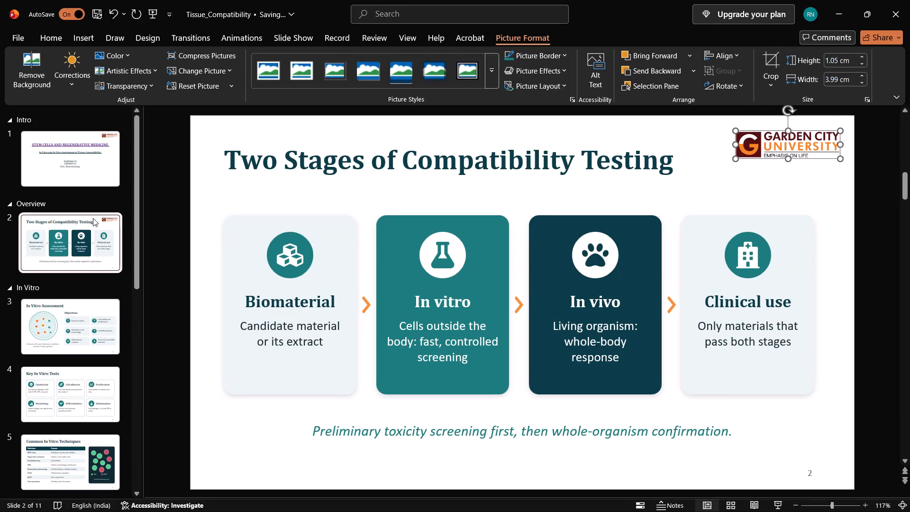
Paste the university logo onto slides 3, 4 and 5, from In Vitro Assessment to Common In Vitro Techniques.
click(82, 329)
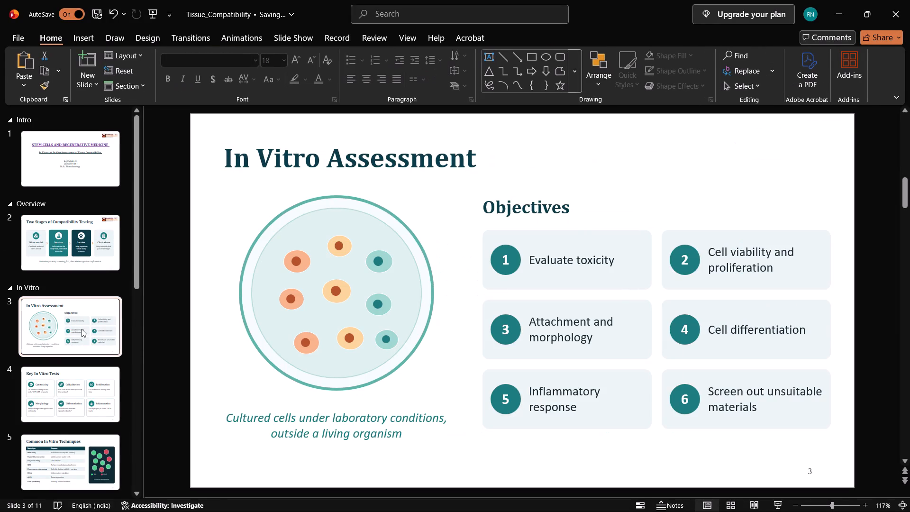
key(ctrl+v)
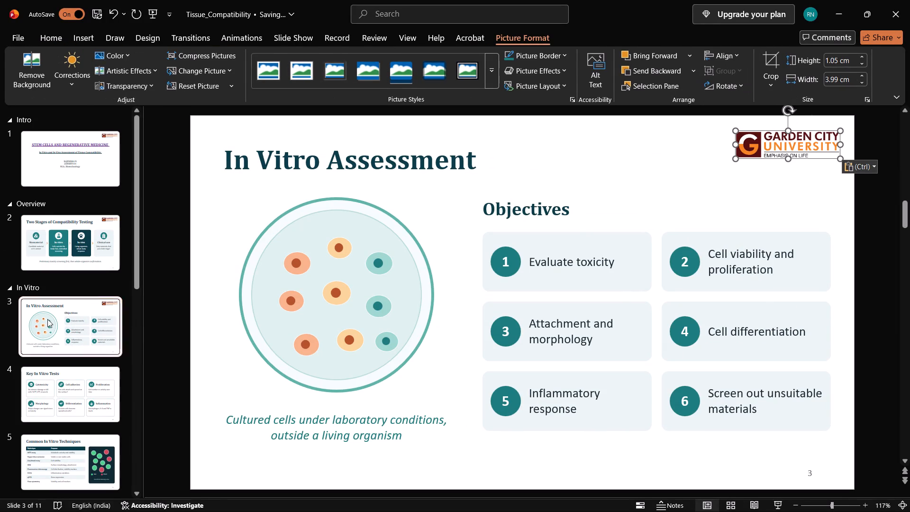
click(57, 384)
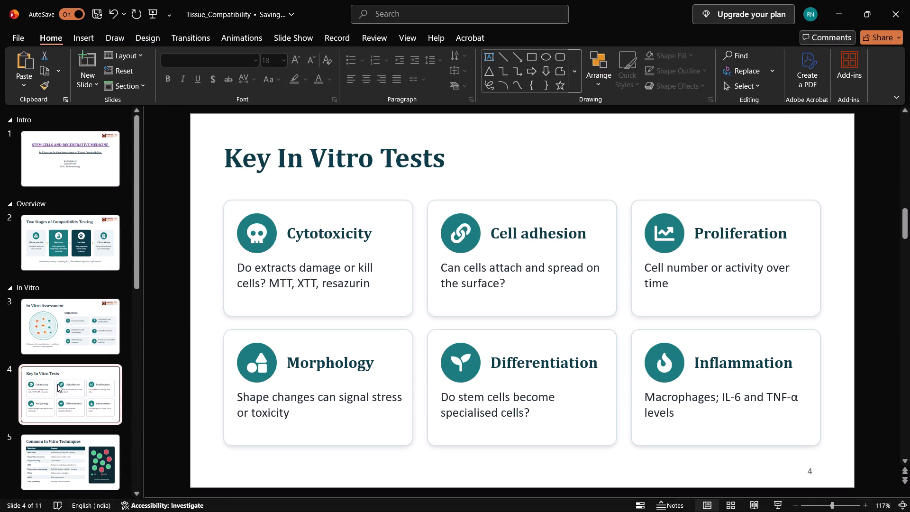
key(ctrl+v)
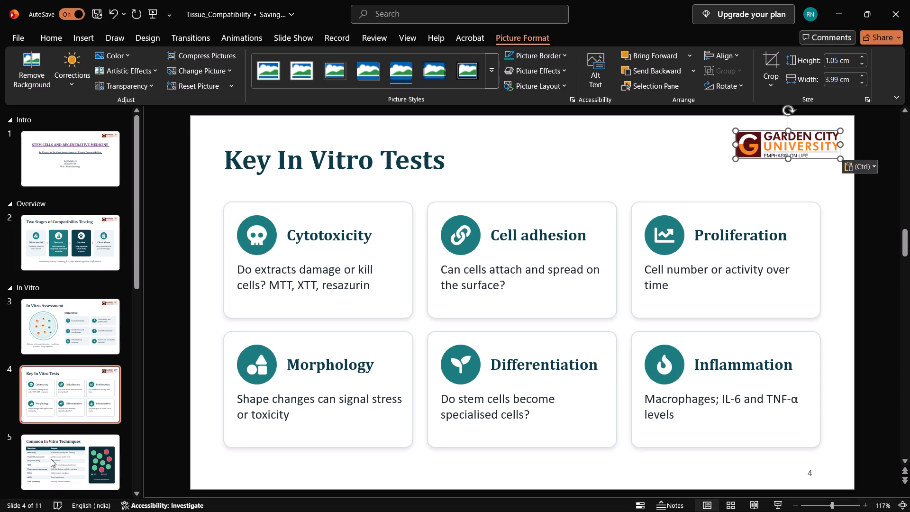
click(51, 459)
key(ctrl+v)
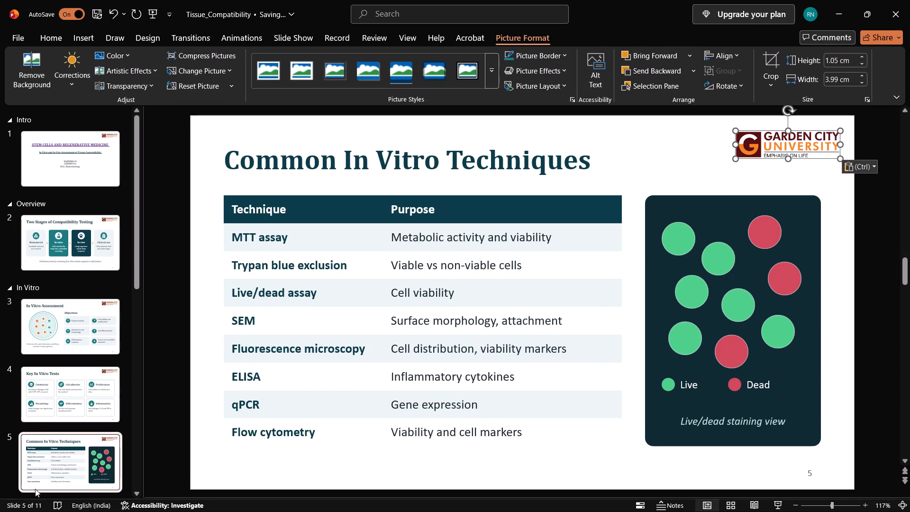
Paste the university logo onto slides 6, 7 and 8, from In Vitro: Strengths and Limits to Key In Vivo Tests.
click(54, 472)
scroll(54, 472, down, 2)
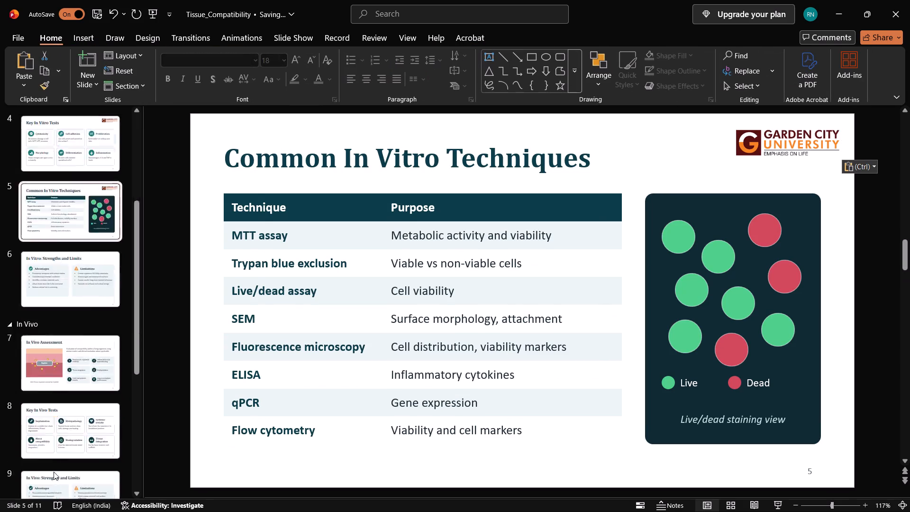
scroll(54, 472, down, 2)
scroll(96, 284, up, 2)
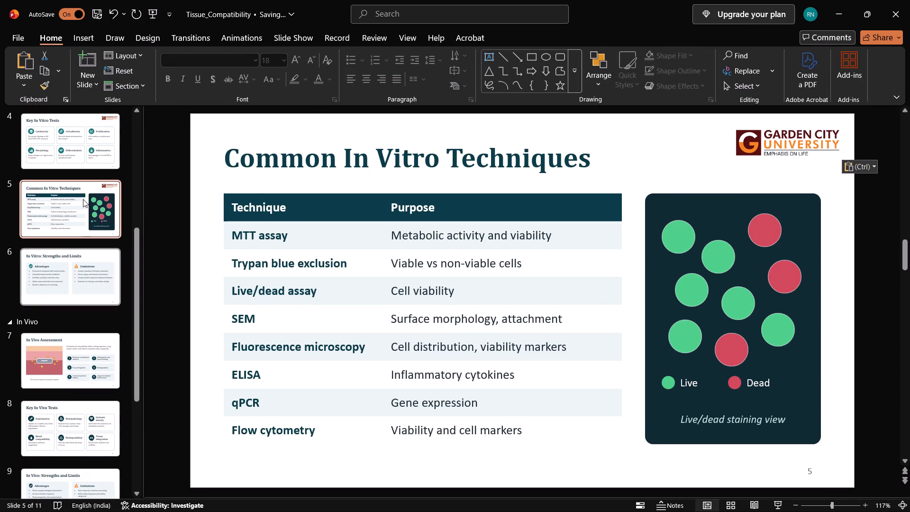
click(90, 272)
key(ctrl+v)
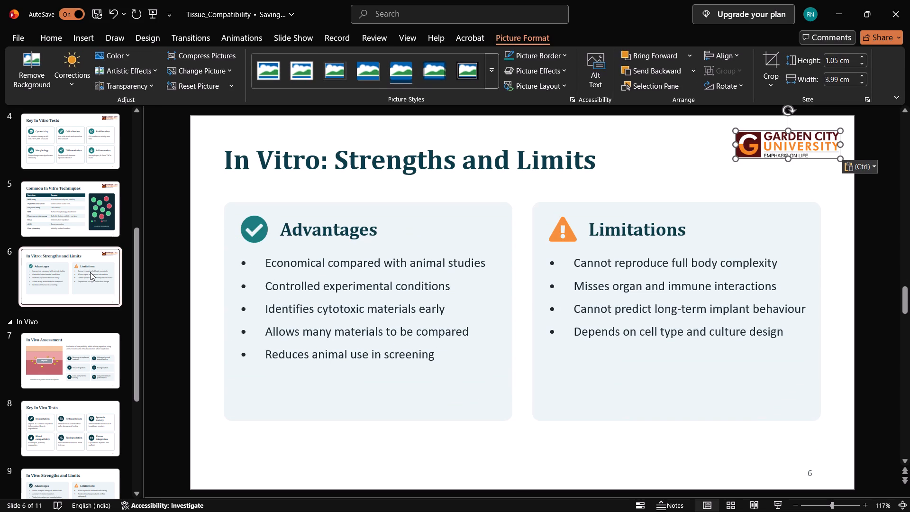
click(85, 364)
key(ctrl+v)
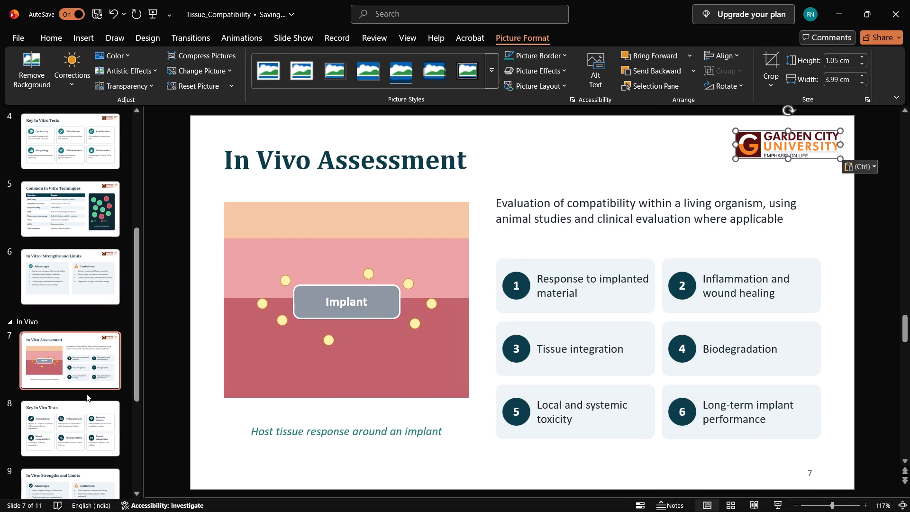
ctrl+click(88, 425)
key(ctrl+v)
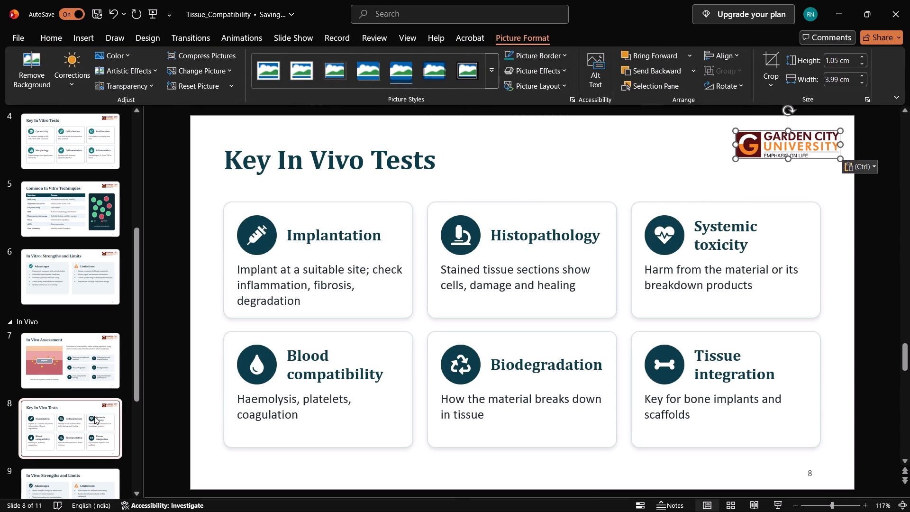
Paste the university logo onto slides 9, 10 and 11, from In Vivo: Strengths and Limits to the blank closing slide.
click(94, 416)
click(89, 477)
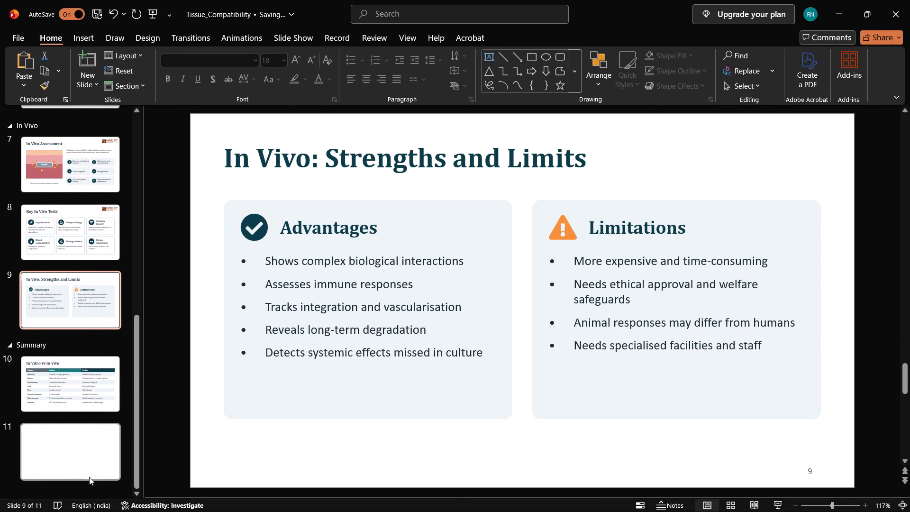
key(ctrl+v)
click(75, 398)
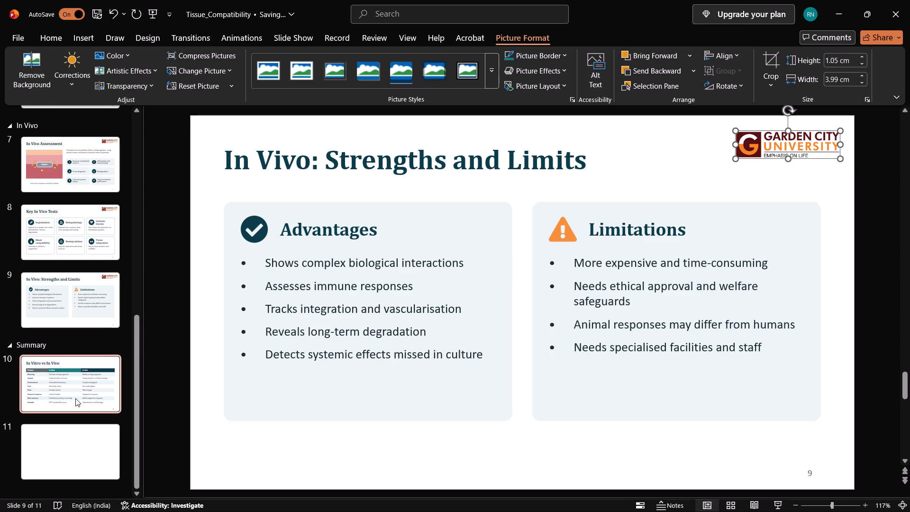
key(ctrl+v)
ctrl+click(60, 436)
key(ctrl+v)
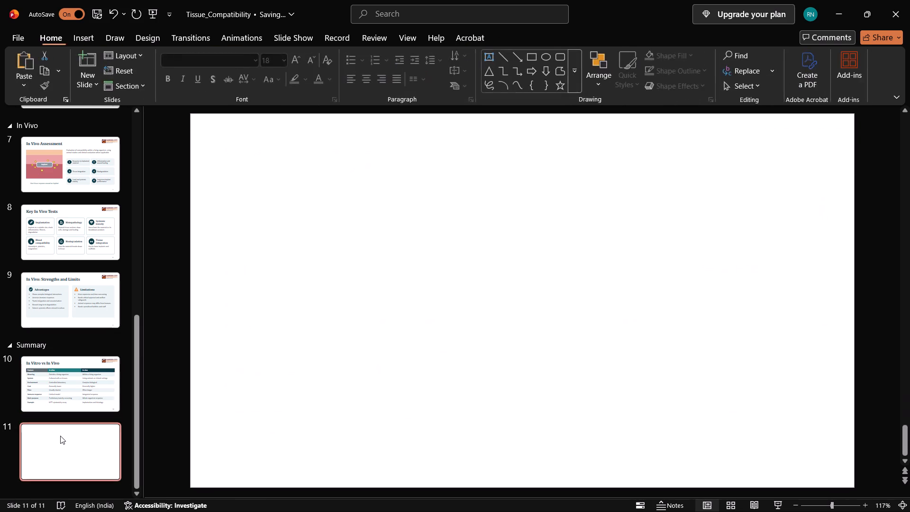
scroll(78, 398, up, 6)
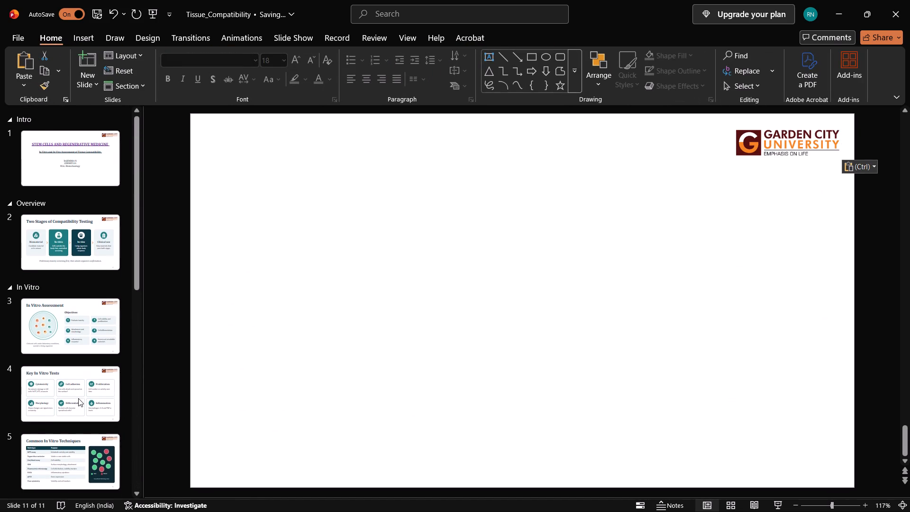
scroll(78, 398, up, 3)
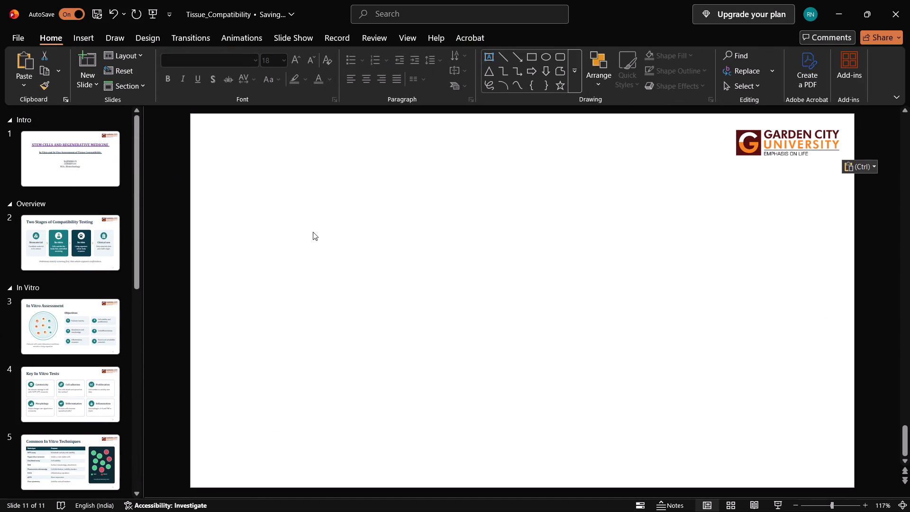
scroll(103, 341, down, 1)
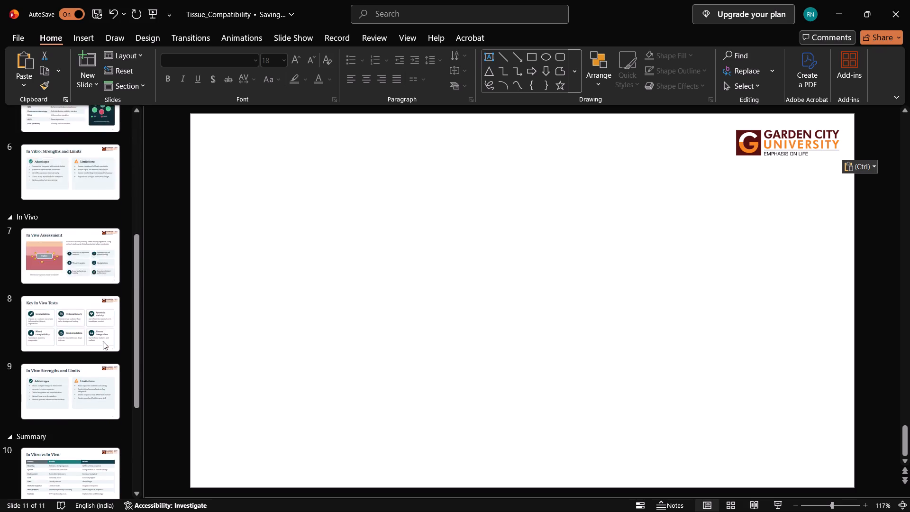
scroll(103, 341, down, 4)
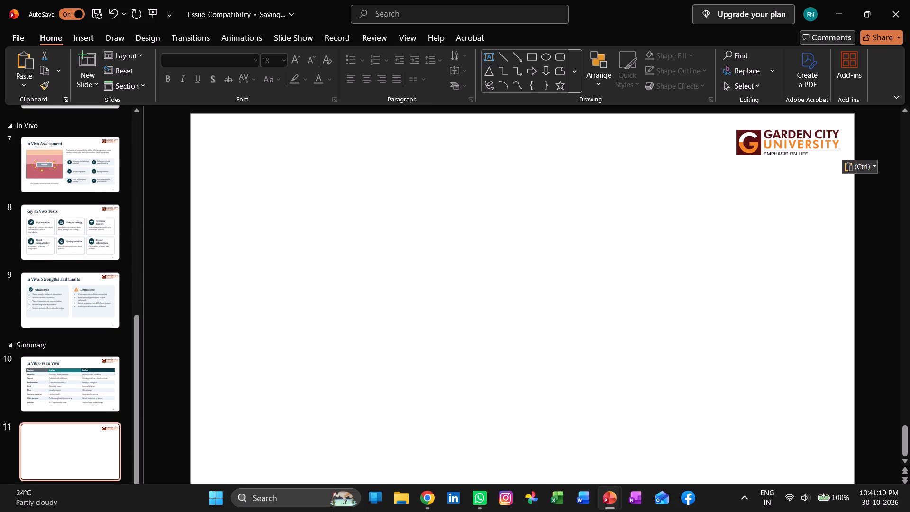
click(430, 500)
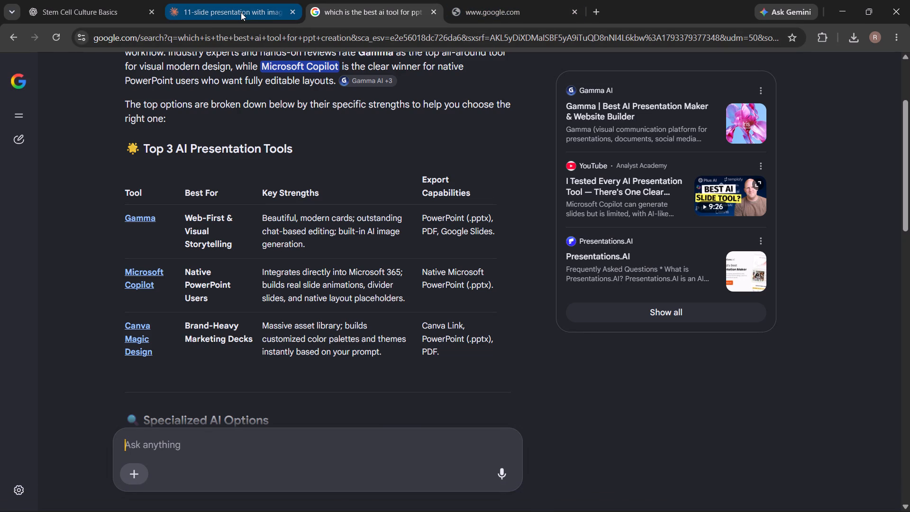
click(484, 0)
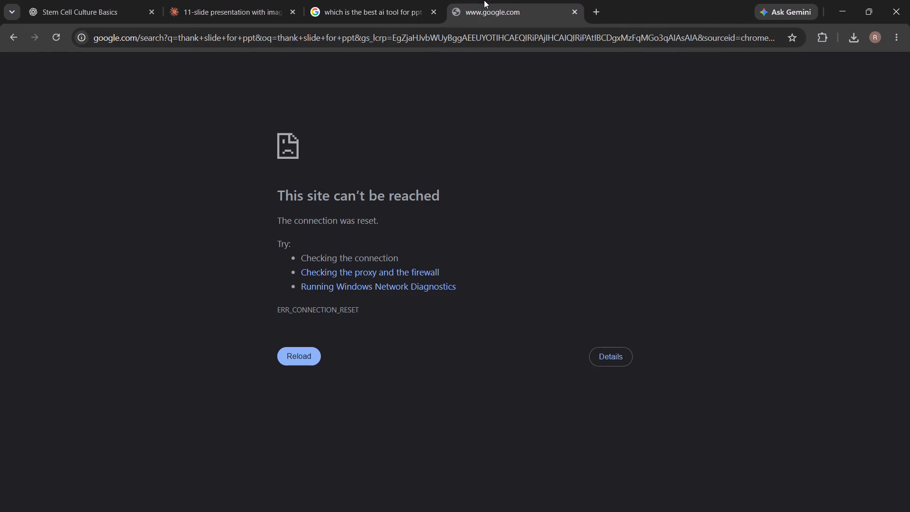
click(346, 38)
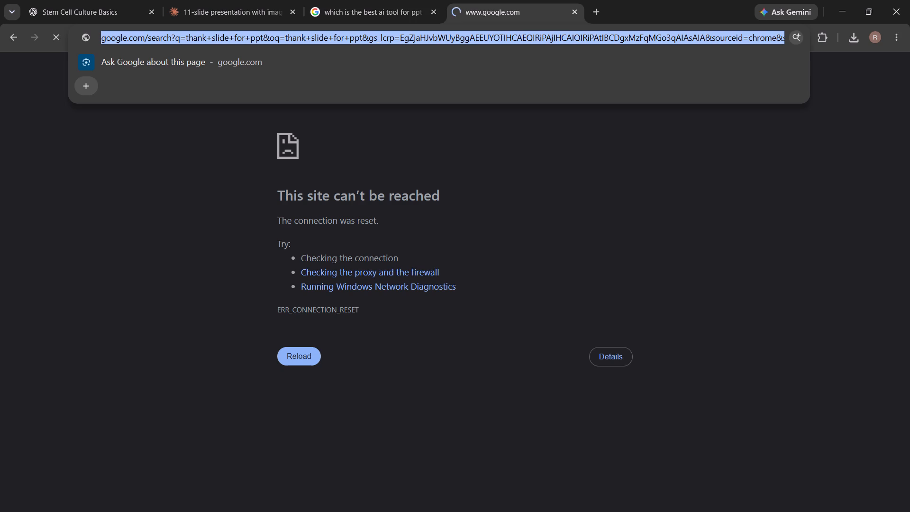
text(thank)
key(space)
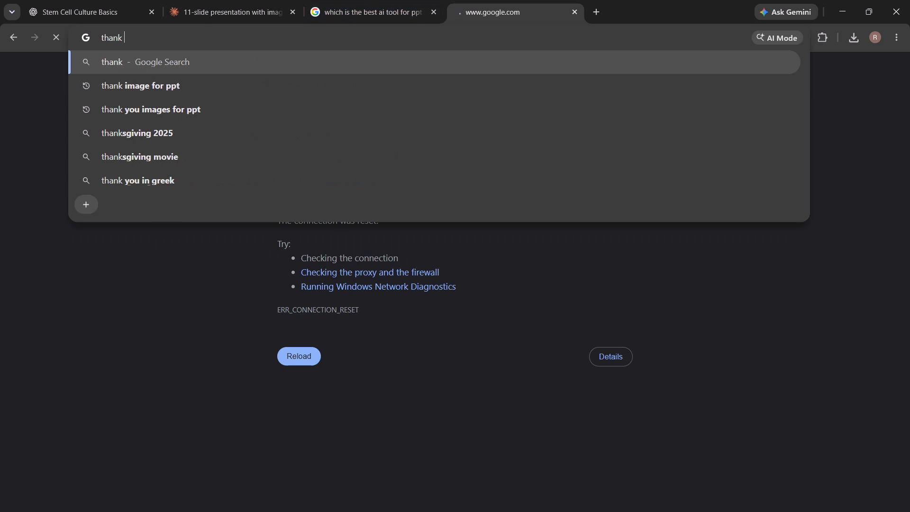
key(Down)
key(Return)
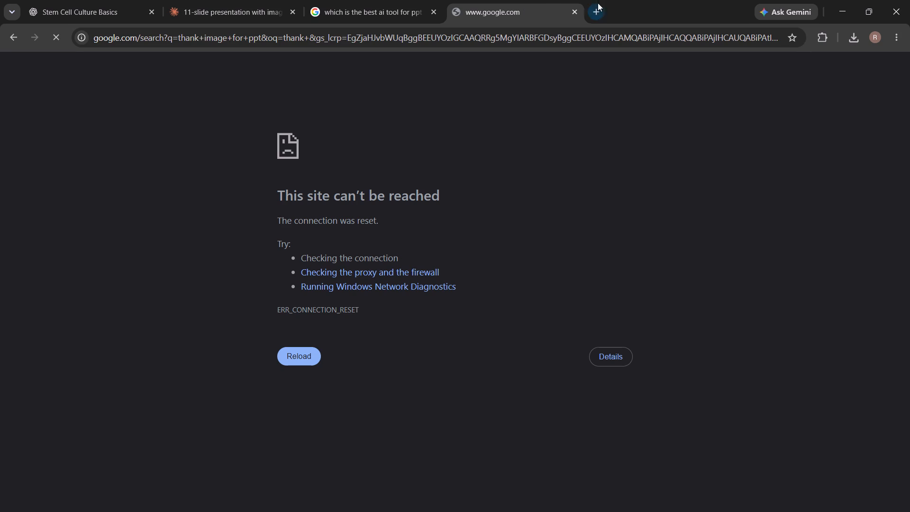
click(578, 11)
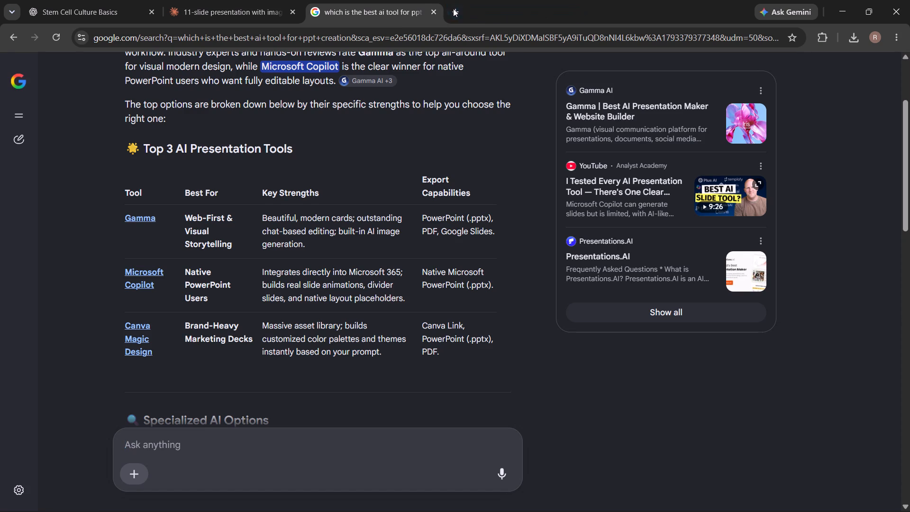
Search Google in a new Chrome tab for "thank image for ppt" and show the image results.
click(454, 9)
text(thank)
key(space)
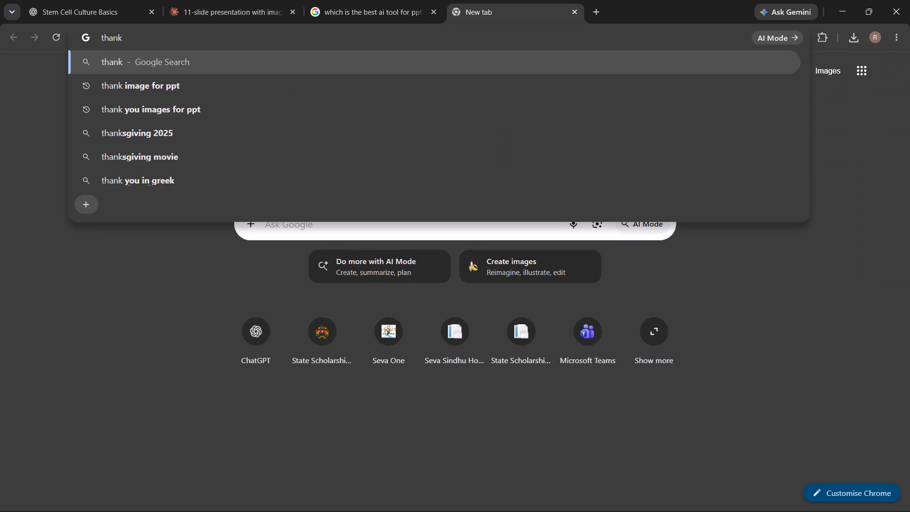
key(Down)
key(Return)
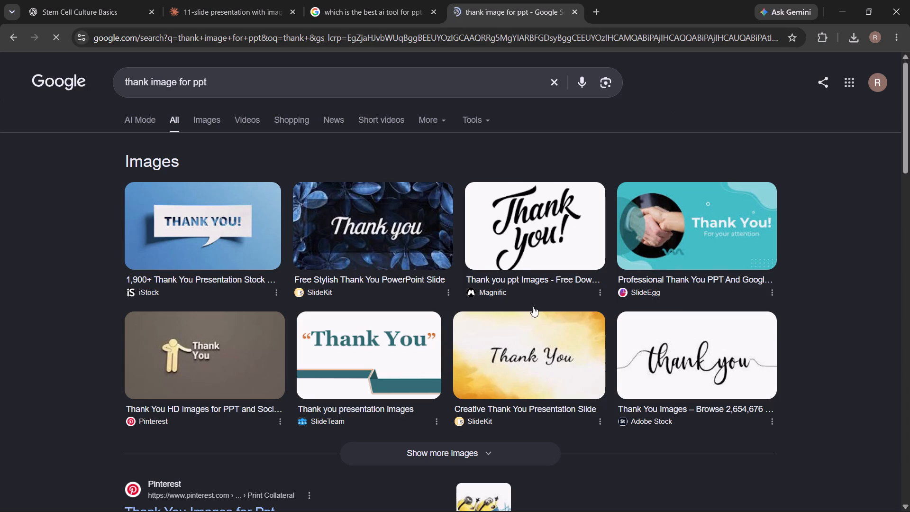
scroll(493, 346, down, 5)
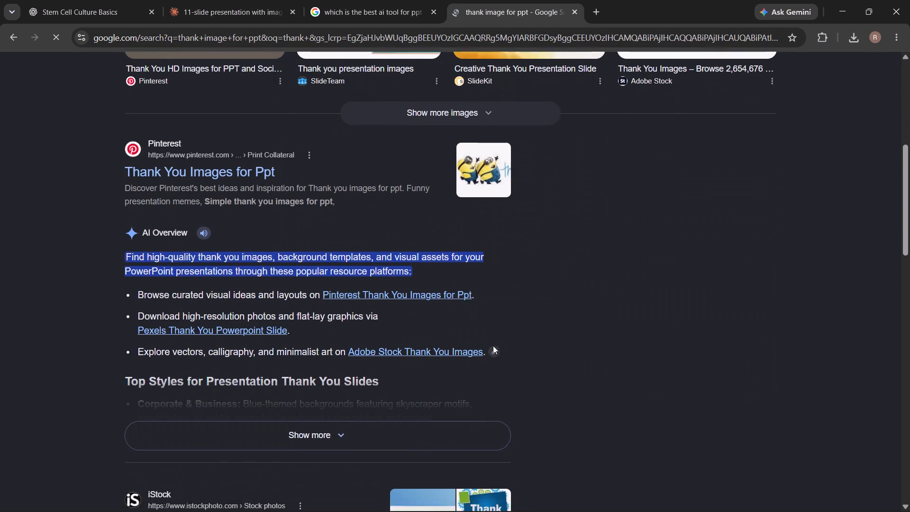
scroll(493, 346, down, 3)
click(409, 144)
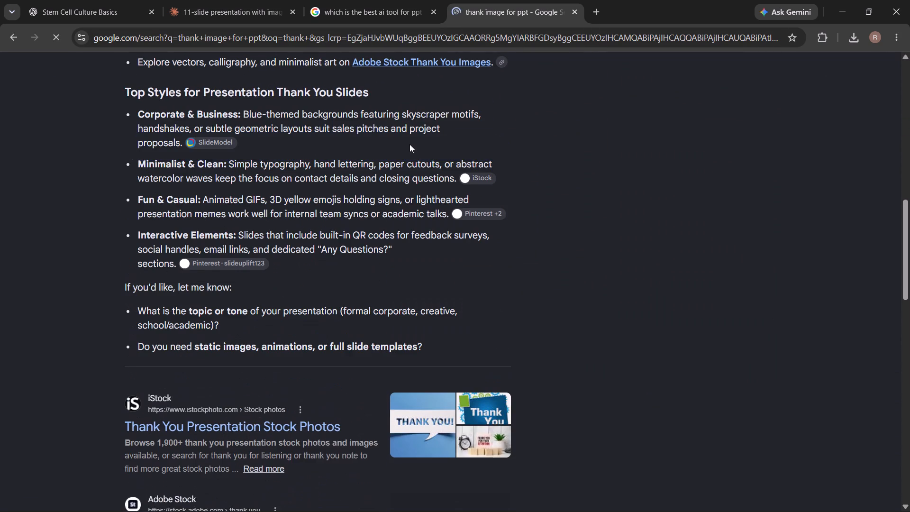
scroll(279, 278, up, 7)
scroll(307, 106, up, 3)
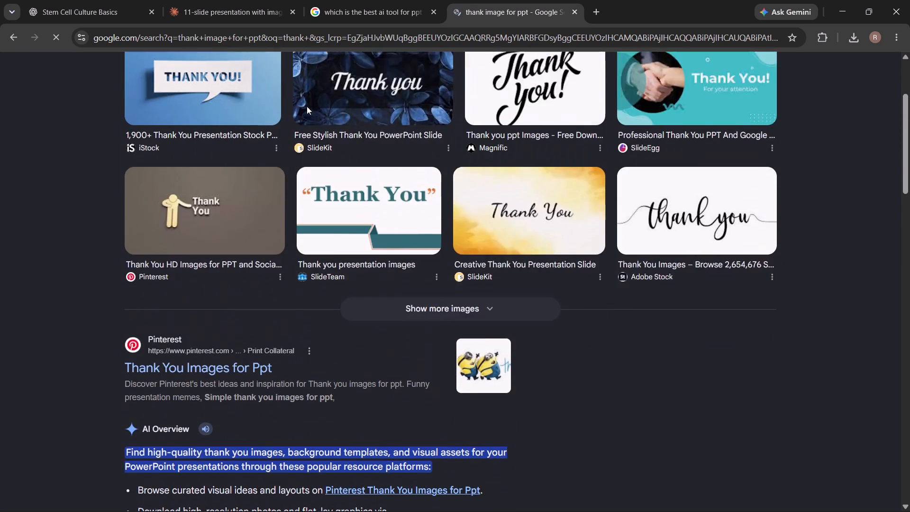
scroll(307, 106, up, 3)
click(214, 127)
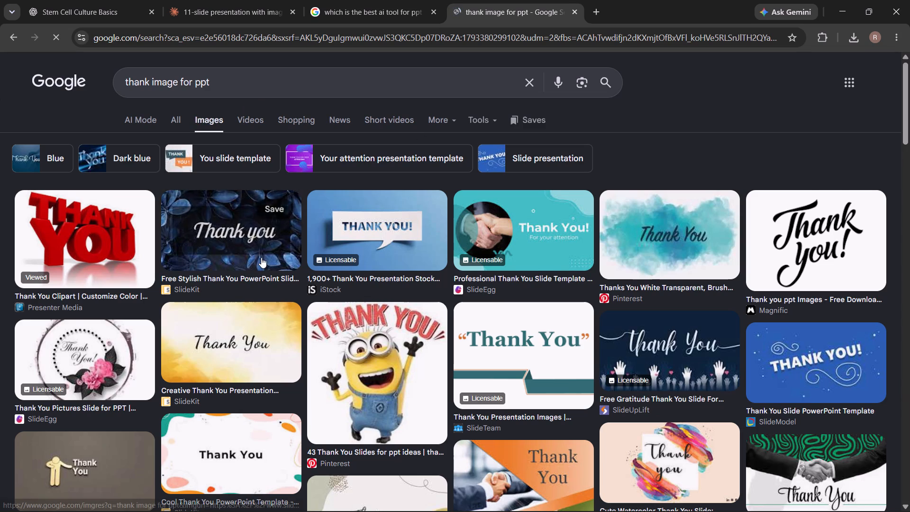
Examine the thank-you image results for a picture suited to the presentation's closing slide.
scroll(261, 257, down, 9)
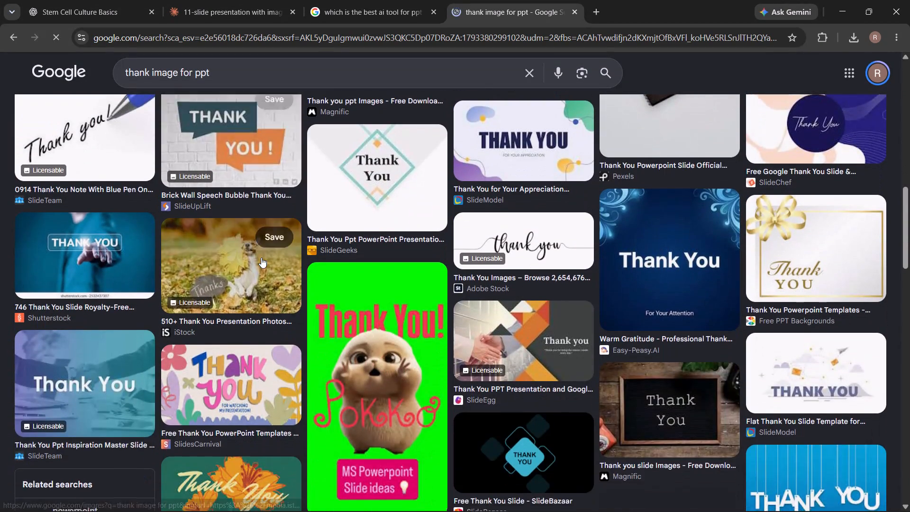
scroll(261, 257, down, 4)
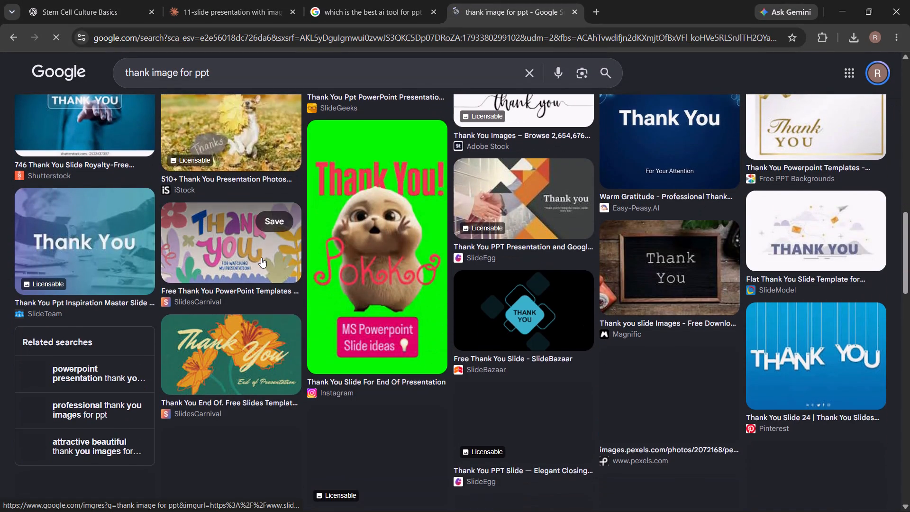
scroll(261, 257, down, 3)
scroll(261, 257, up, 3)
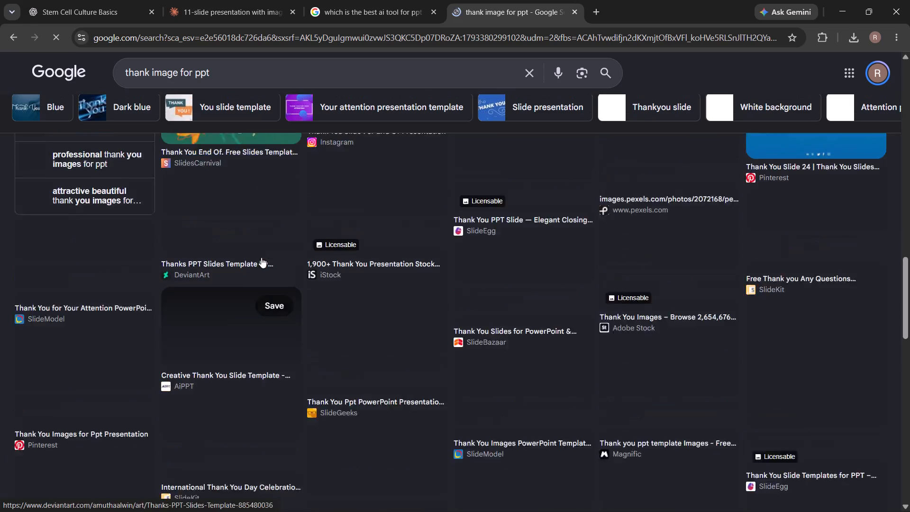
scroll(261, 257, up, 1)
scroll(261, 257, down, 15)
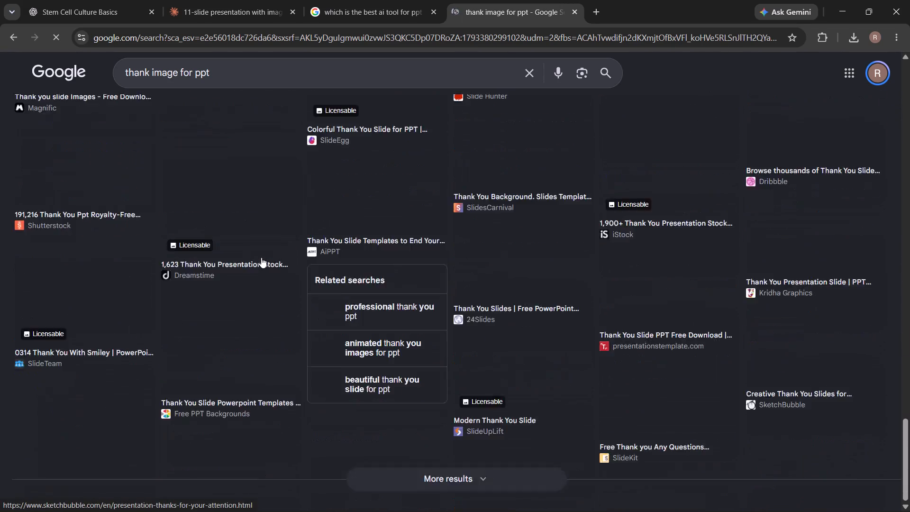
scroll(261, 257, down, 10)
scroll(261, 257, up, 16)
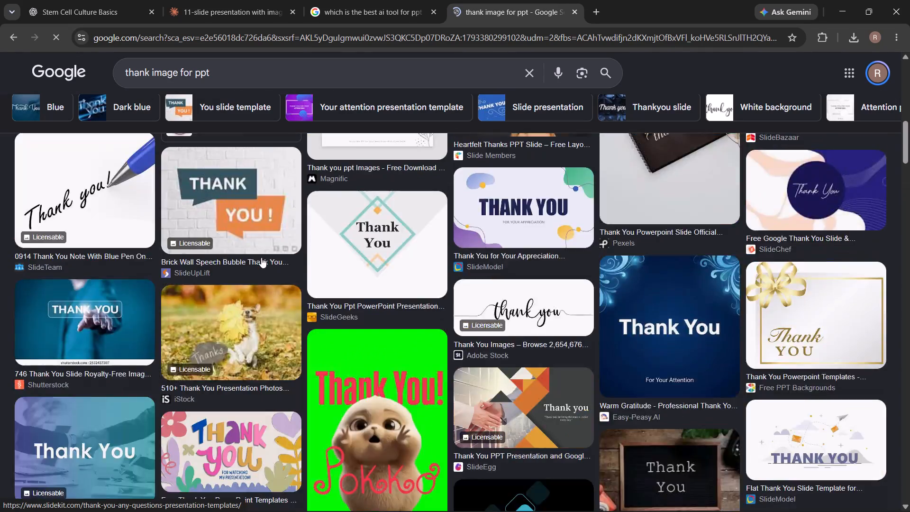
scroll(261, 257, up, 2)
scroll(261, 257, down, 3)
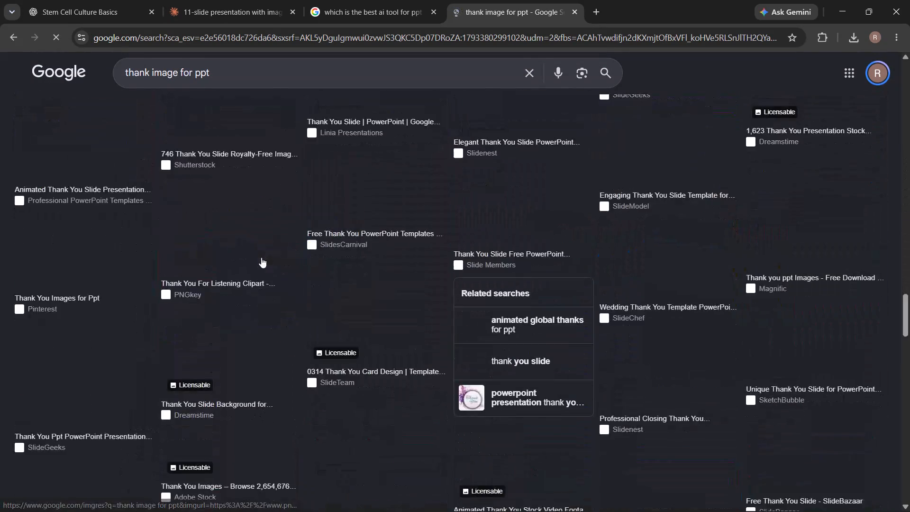
scroll(261, 257, down, 2)
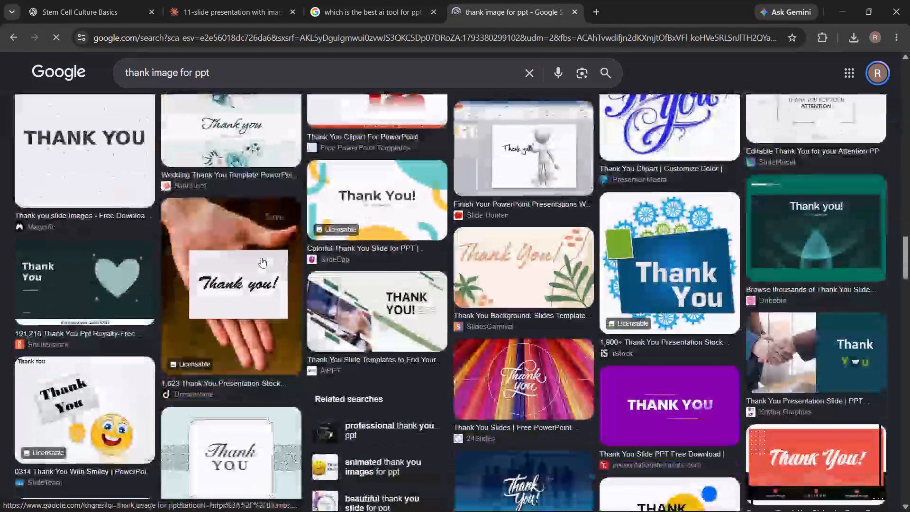
scroll(261, 257, down, 2)
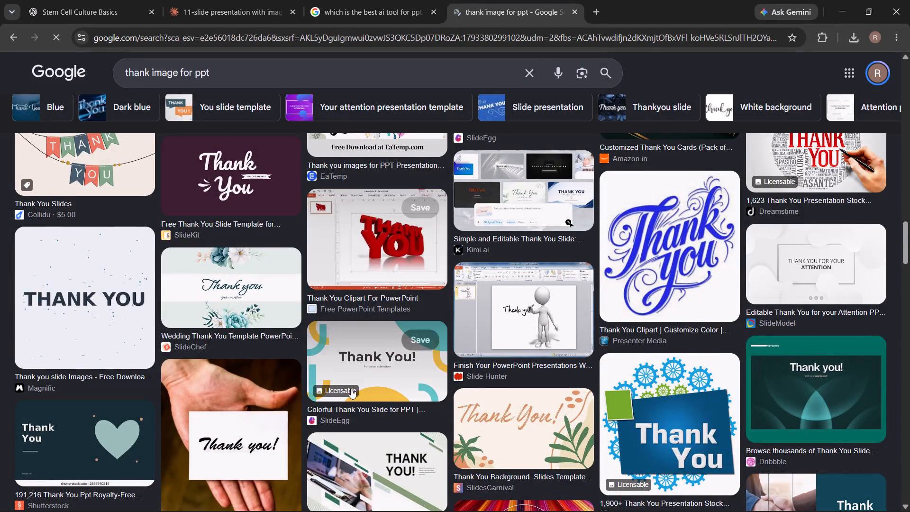
scroll(405, 340, down, 7)
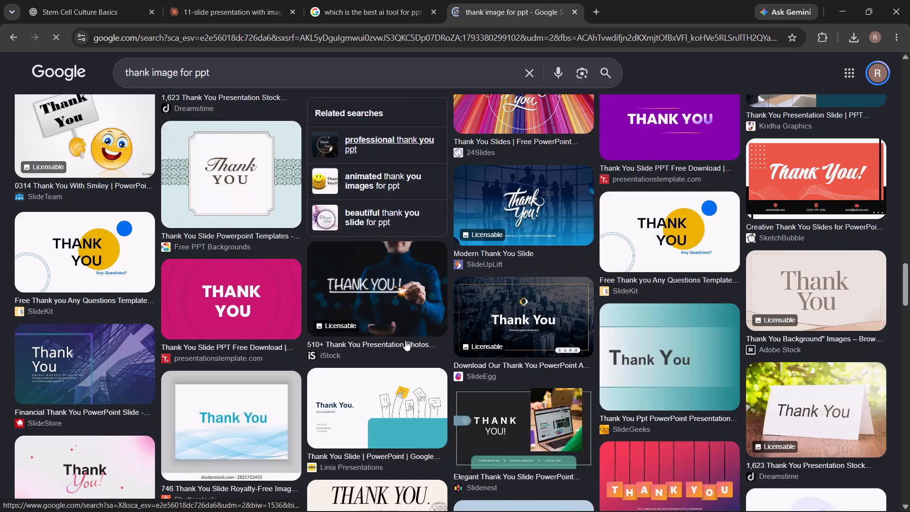
scroll(405, 340, down, 9)
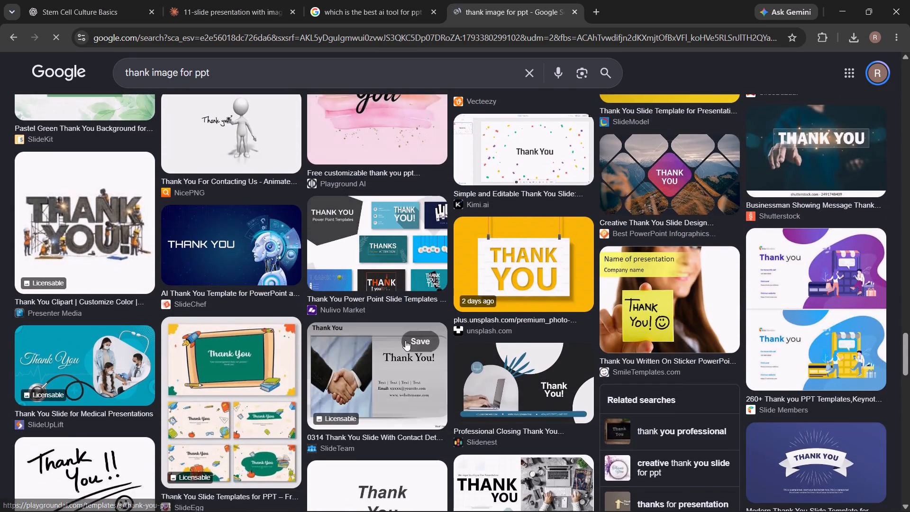
scroll(405, 340, down, 4)
scroll(405, 340, up, 1)
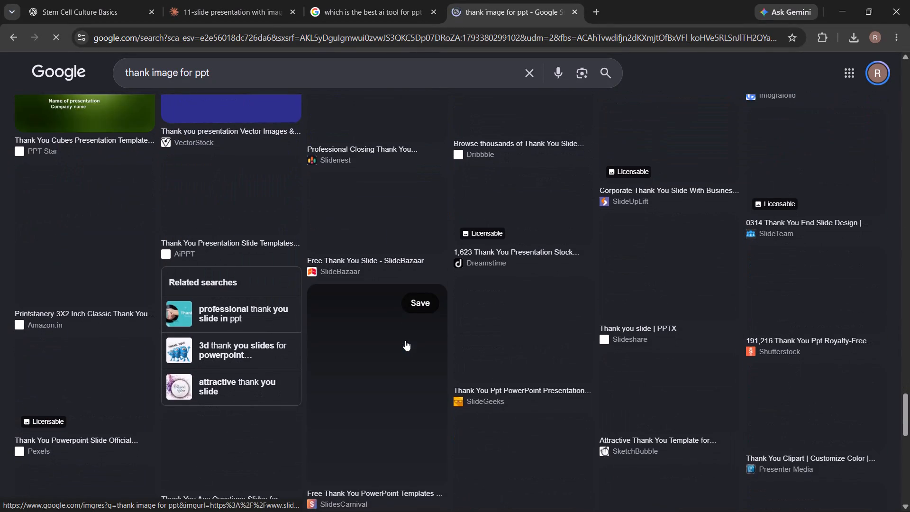
scroll(405, 340, up, 2)
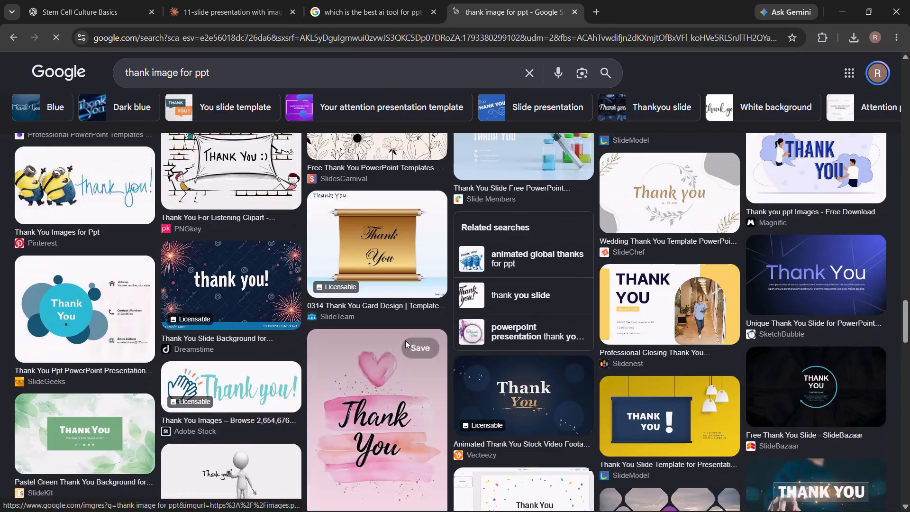
scroll(405, 340, up, 6)
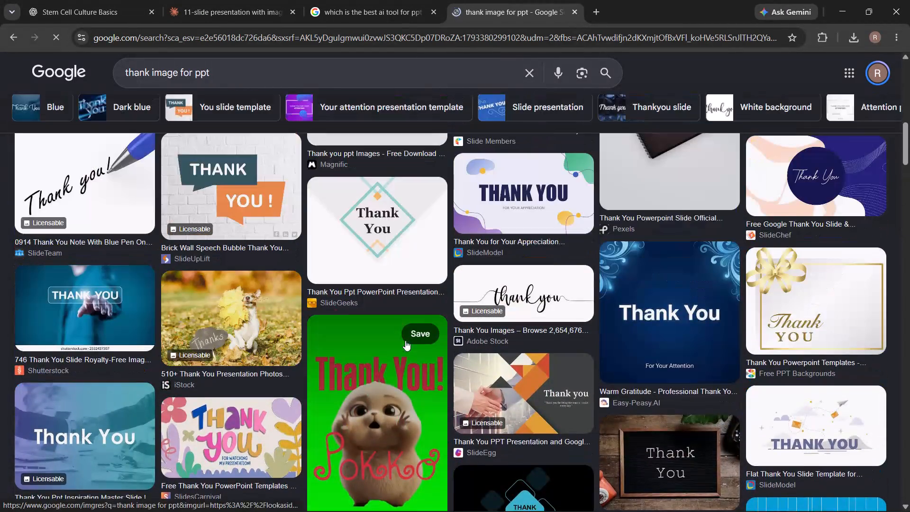
scroll(405, 340, up, 1)
scroll(102, 229, up, 6)
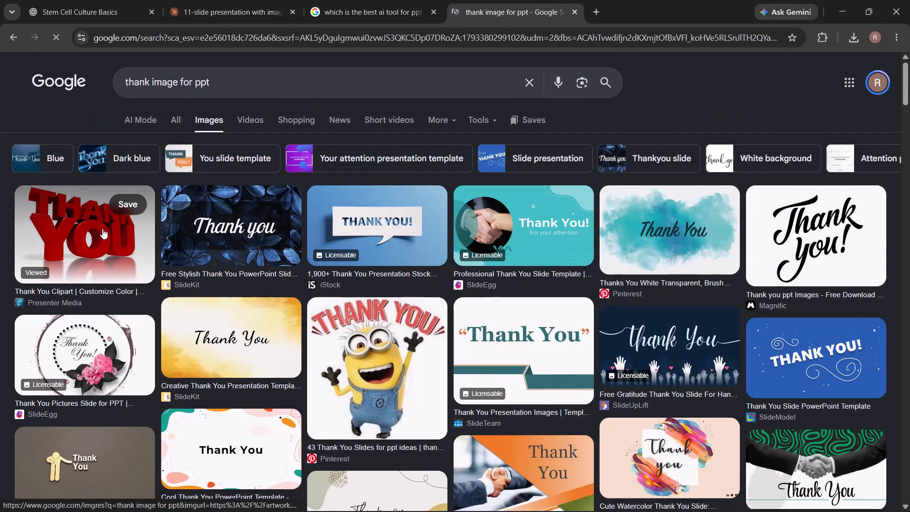
Copy the red 3D THANK YOU image from Presenter Media and paste it onto slide 11 of Tissue_Compatibility in PowerPoint.
click(102, 229)
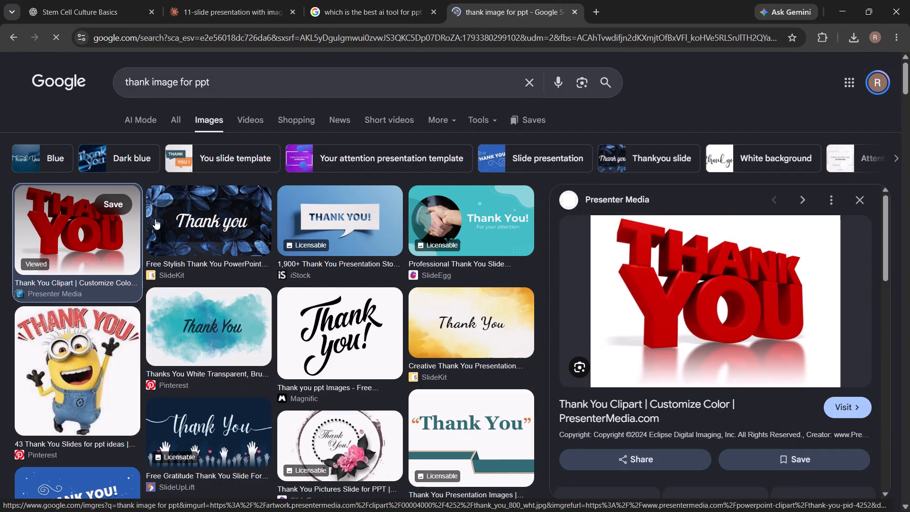
right_click(758, 315)
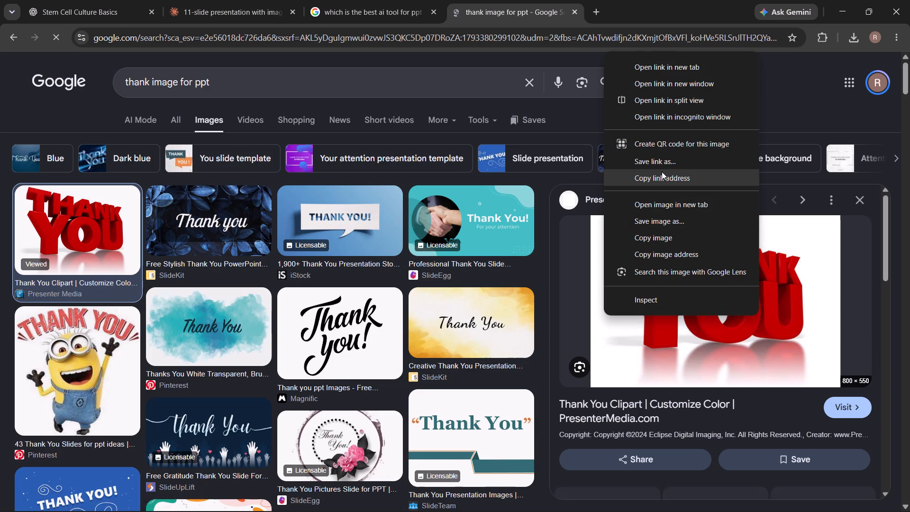
click(669, 241)
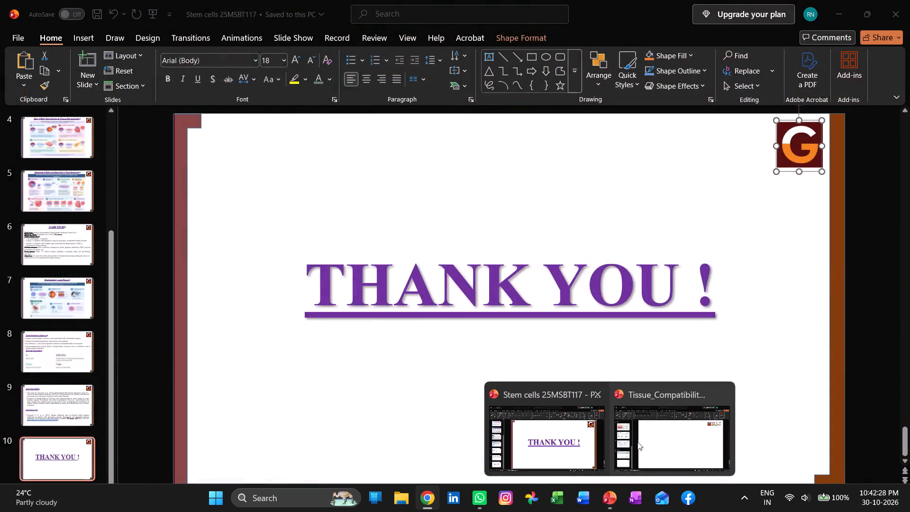
click(658, 440)
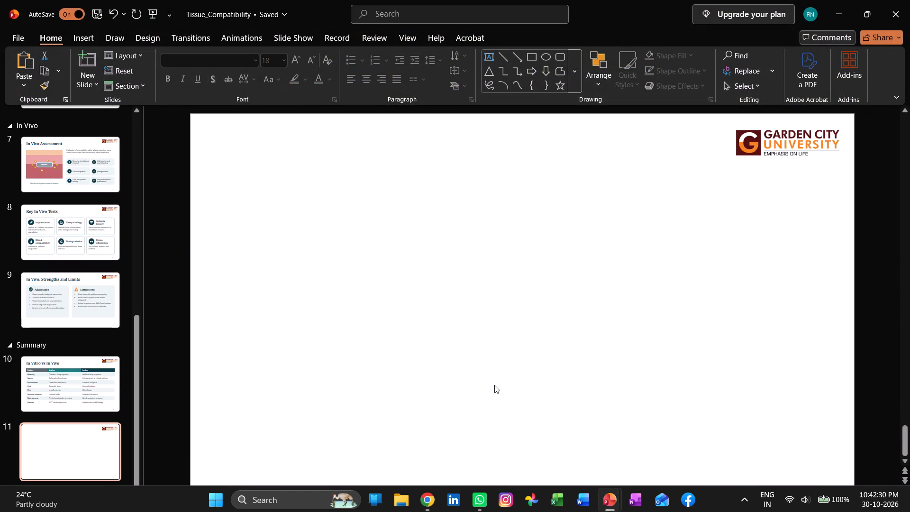
click(494, 385)
key(ctrl+v)
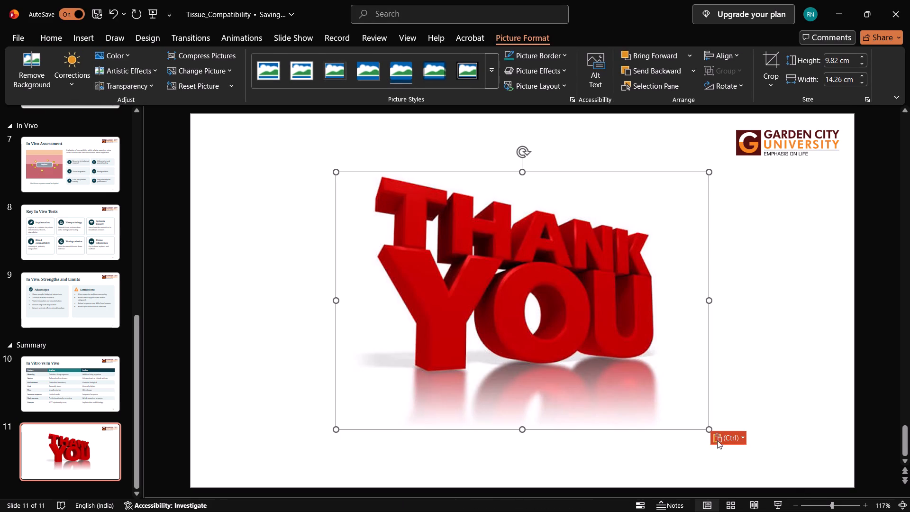
Enlarge the thank-you image to about 12.6 cm high by 18.3 cm wide and centre it roughly on slide 11, below the logo.
drag(711, 427, 816, 444)
drag(427, 394, 359, 369)
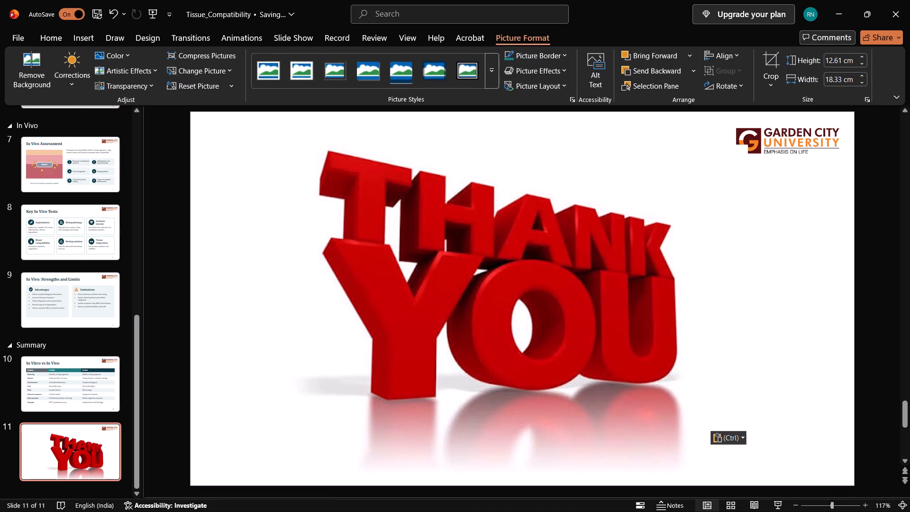
drag(359, 369, 353, 361)
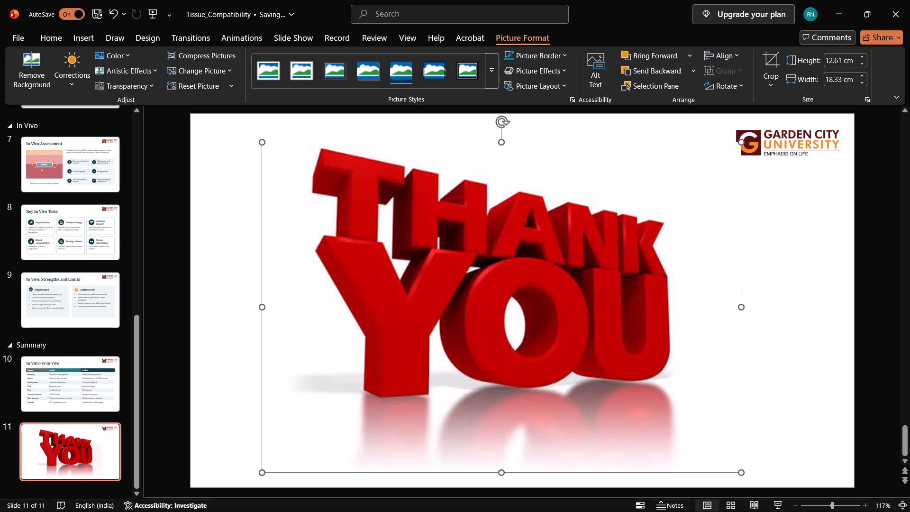
Skim the whole deck from the title slide to the thank-you slide to check the logos and layout.
scroll(416, 269, up, 6)
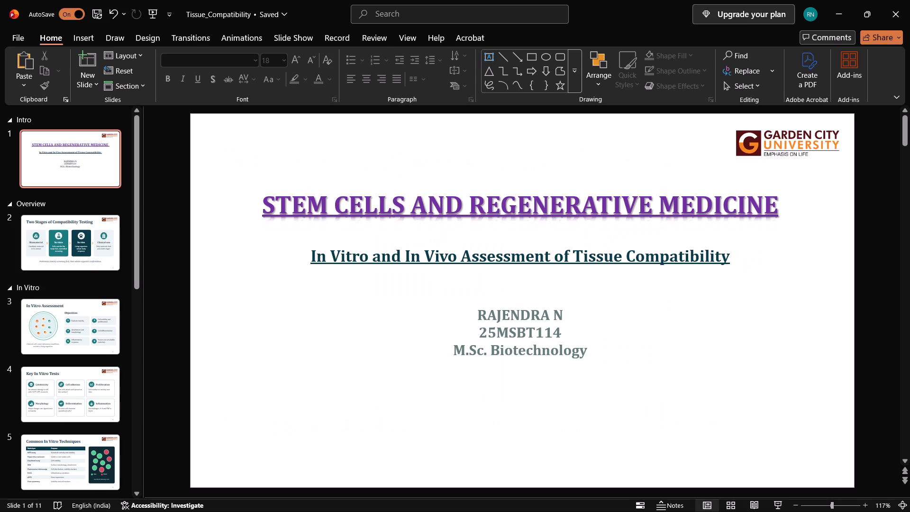
scroll(614, 270, down, 2)
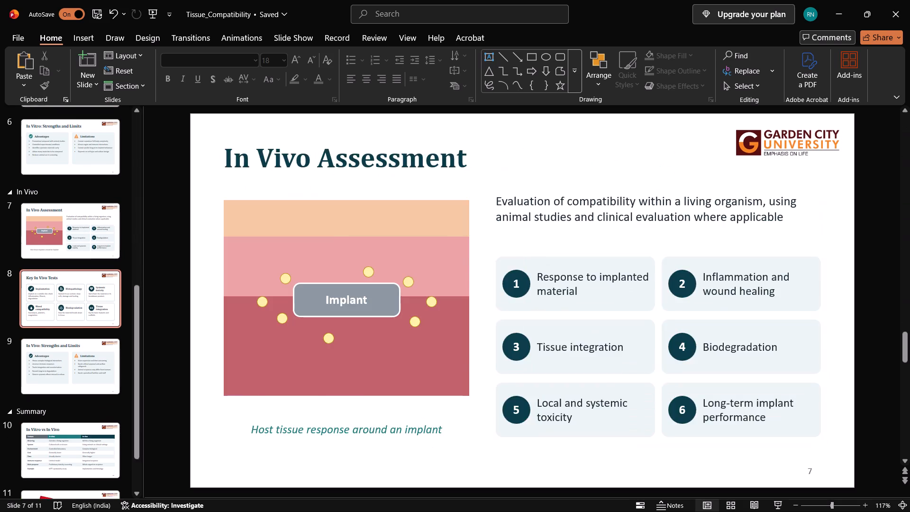
scroll(614, 270, up, 1)
scroll(614, 270, down, 1)
scroll(614, 270, up, 1)
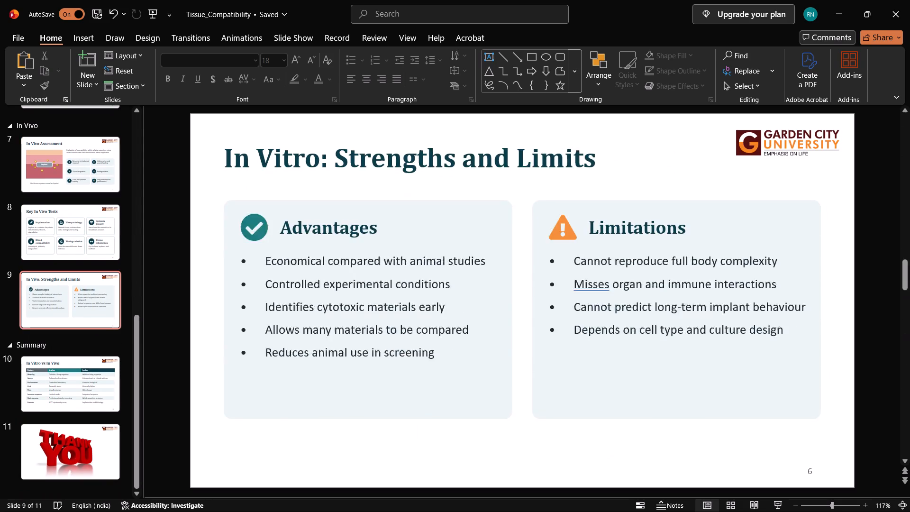
scroll(614, 270, up, 3)
scroll(614, 270, down, 1)
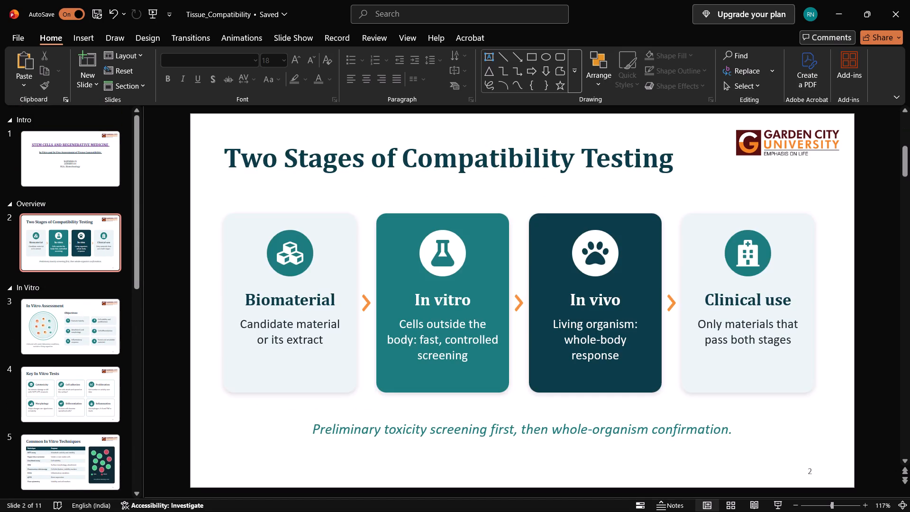
scroll(614, 270, down, 3)
scroll(614, 270, right, 1)
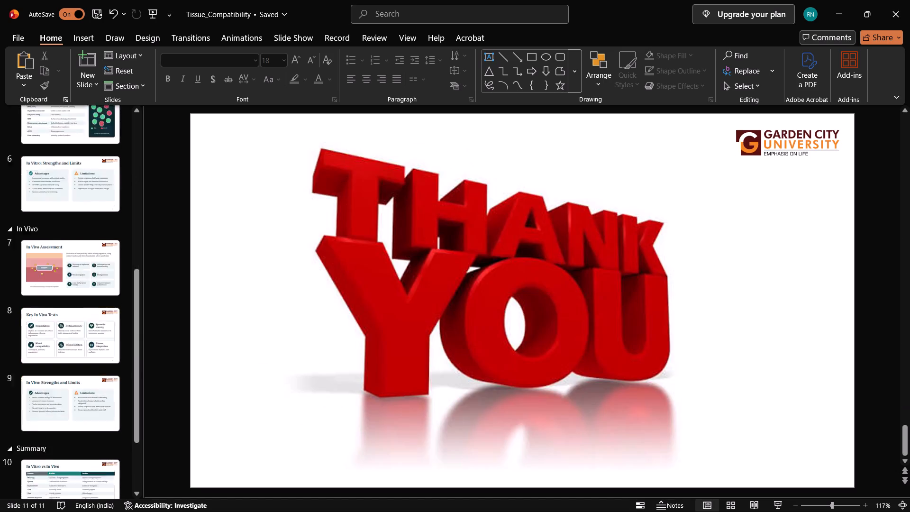
scroll(614, 270, right, 1)
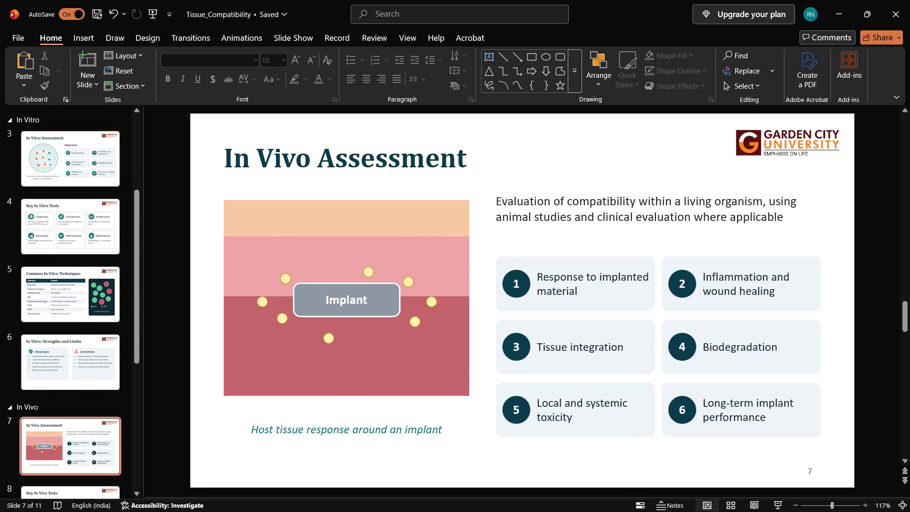
scroll(614, 270, right, 1)
Examine the slides from Key In Vitro Tests through the closing thank-you slide, including the In Vitro vs In Vivo comparison table.
click(614, 270)
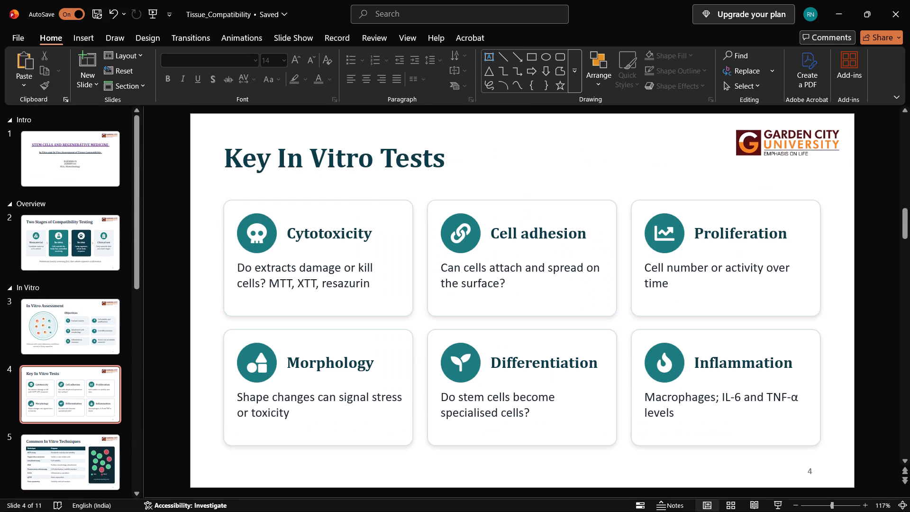
scroll(614, 270, down, 1)
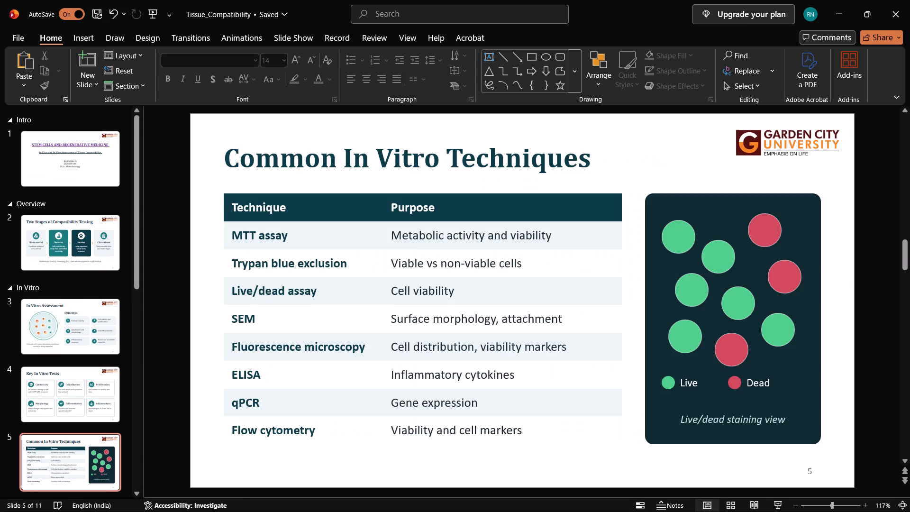
scroll(614, 270, down, 4)
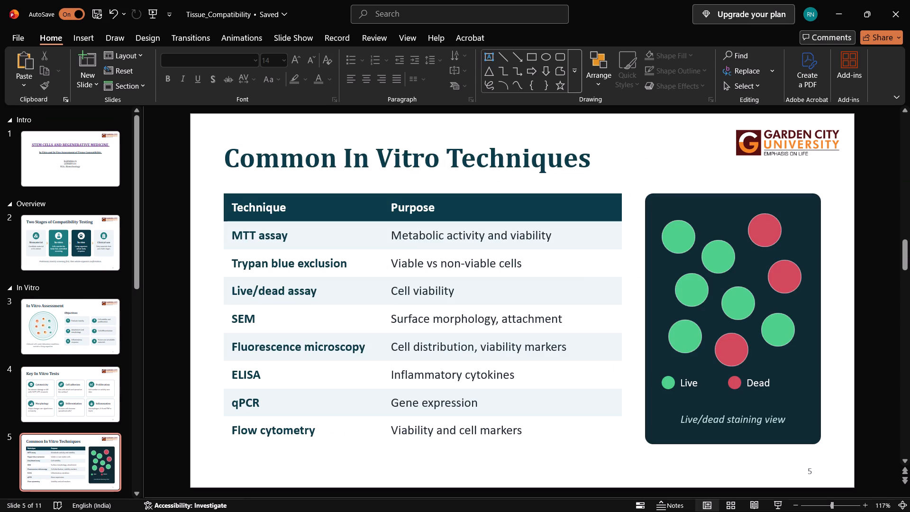
scroll(595, 269, down, 1)
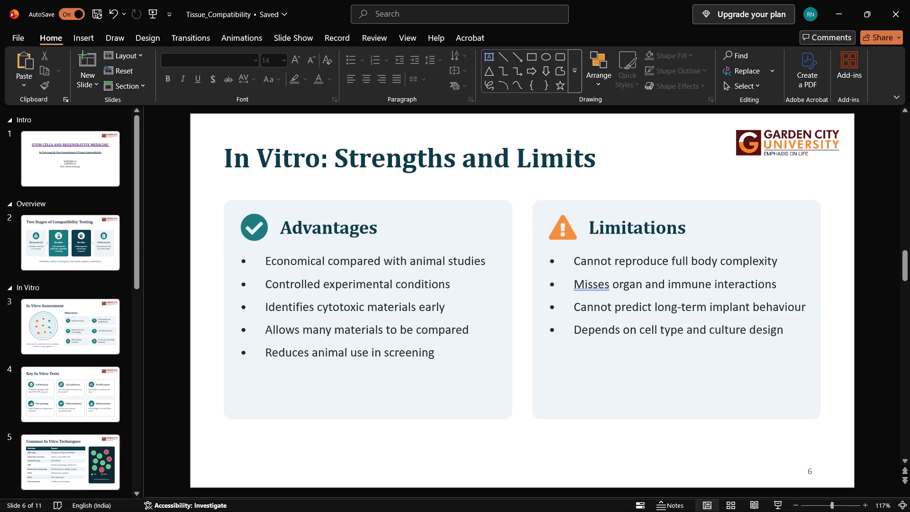
scroll(595, 269, down, 2)
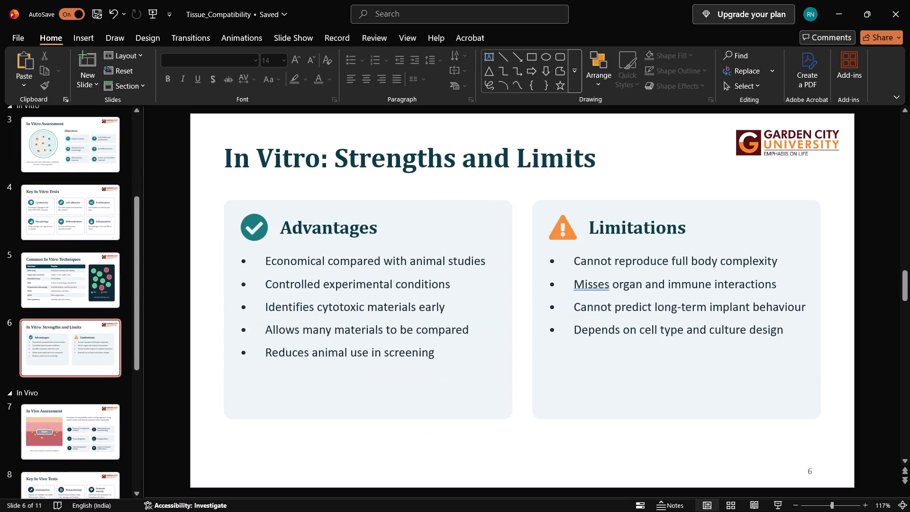
scroll(595, 269, down, 2)
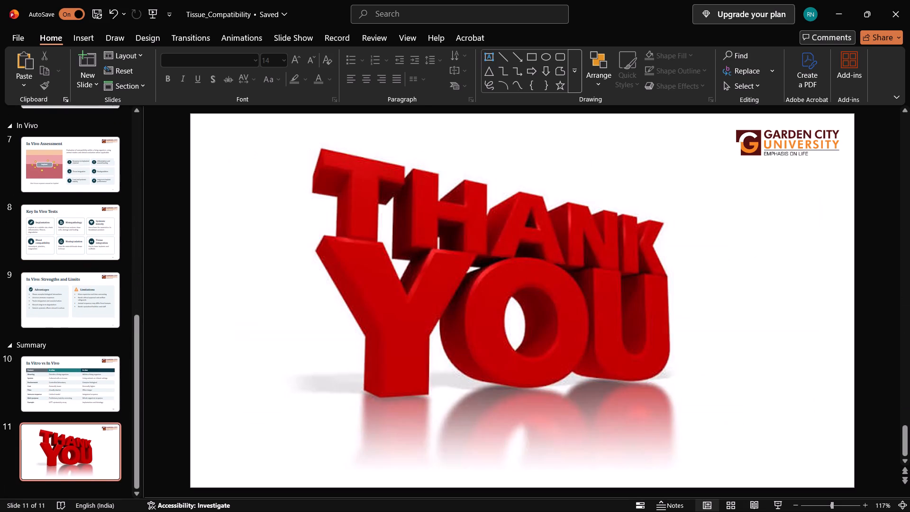
scroll(595, 269, down, 2)
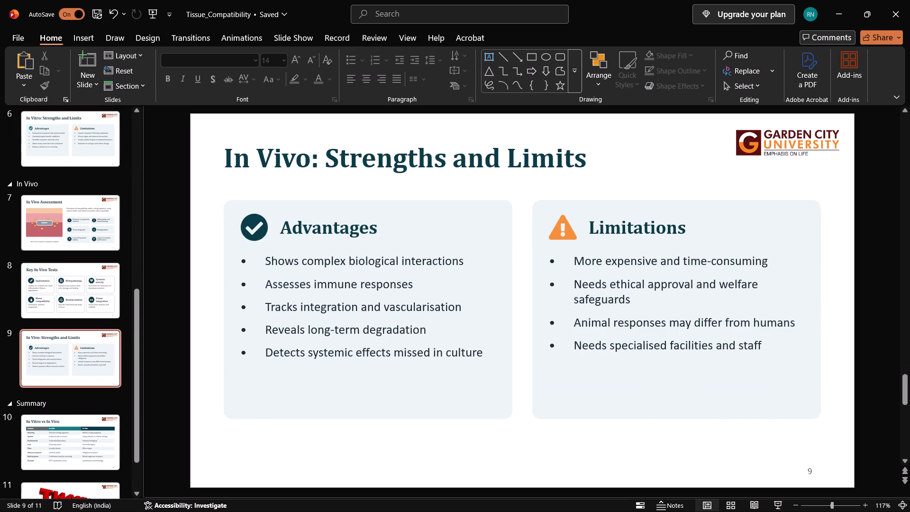
scroll(595, 269, down, 2)
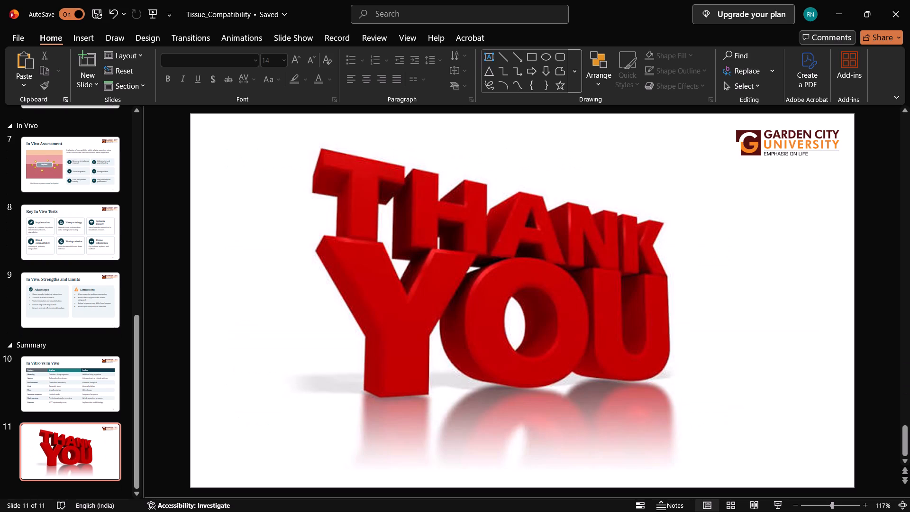
scroll(595, 269, down, 1)
click(82, 399)
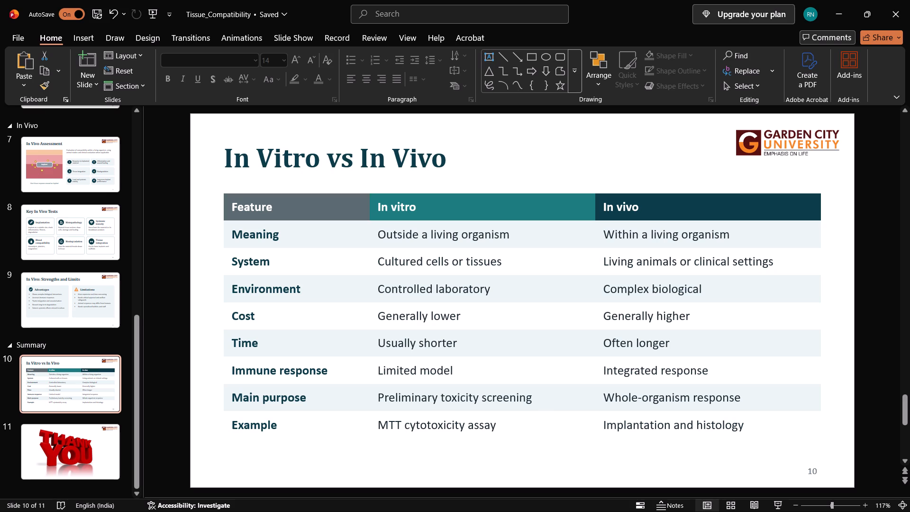
Review the full presentation once more from the title slide to the thank-you slide, and return to the title slide.
scroll(446, 421, up, 4)
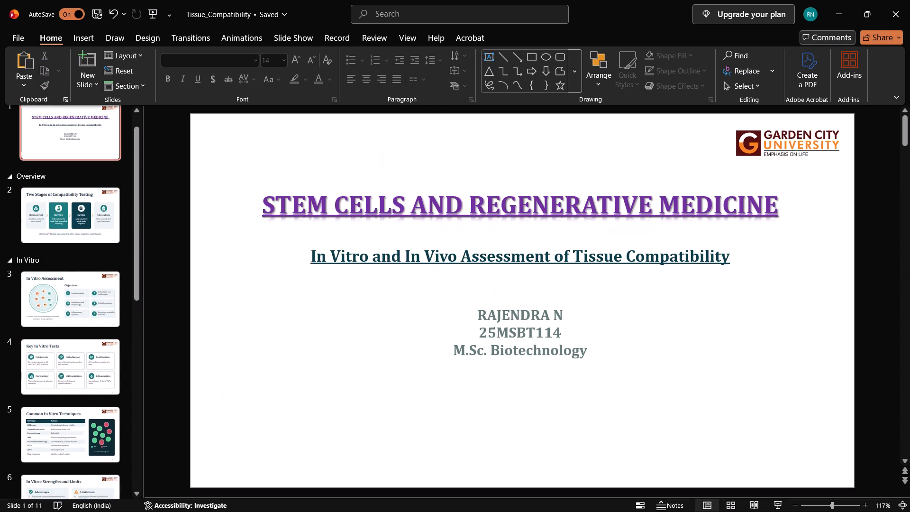
scroll(446, 421, up, 1)
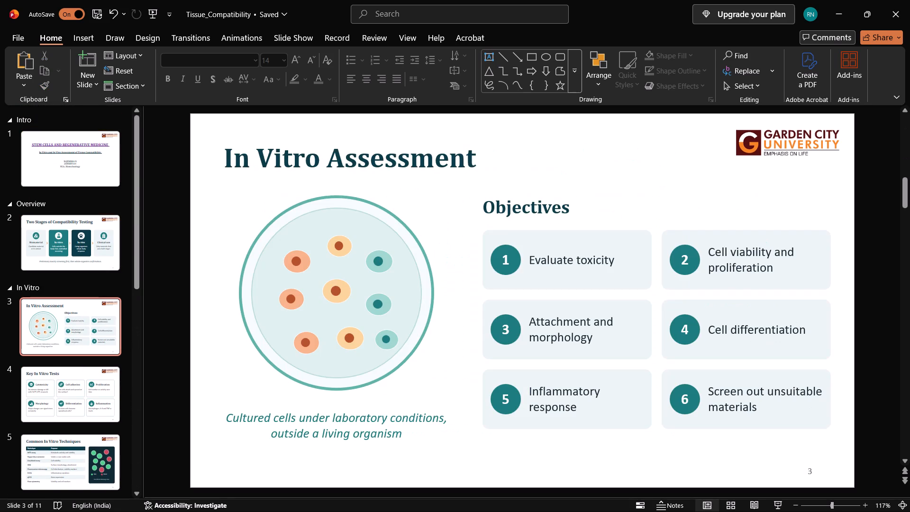
scroll(446, 421, up, 2)
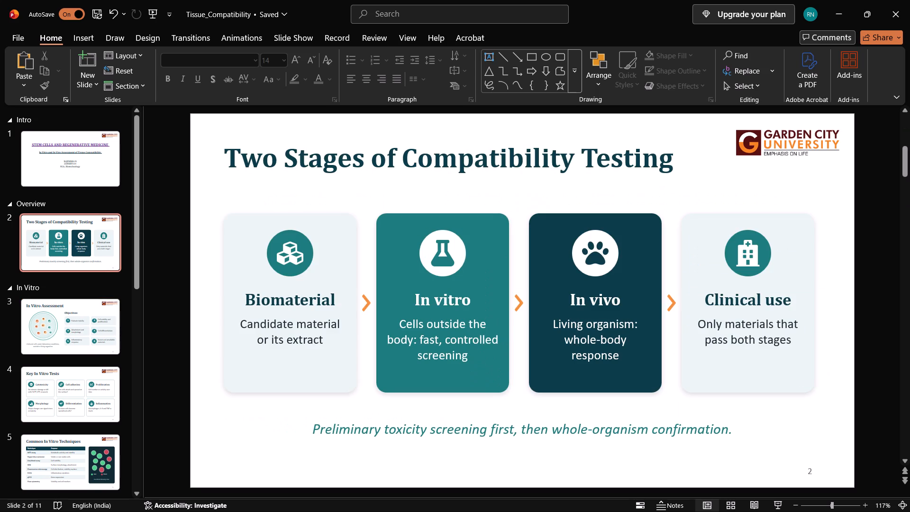
scroll(446, 421, up, 1)
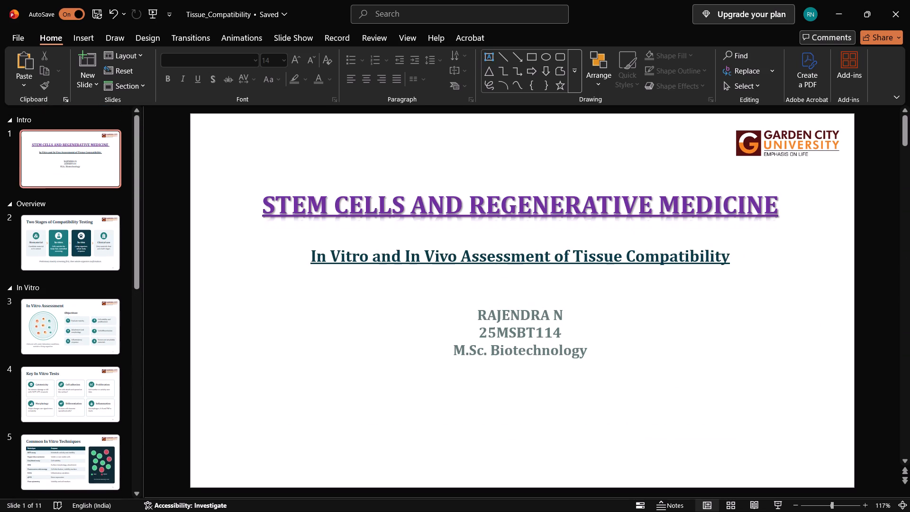
scroll(446, 421, up, 1)
scroll(607, 290, down, 1)
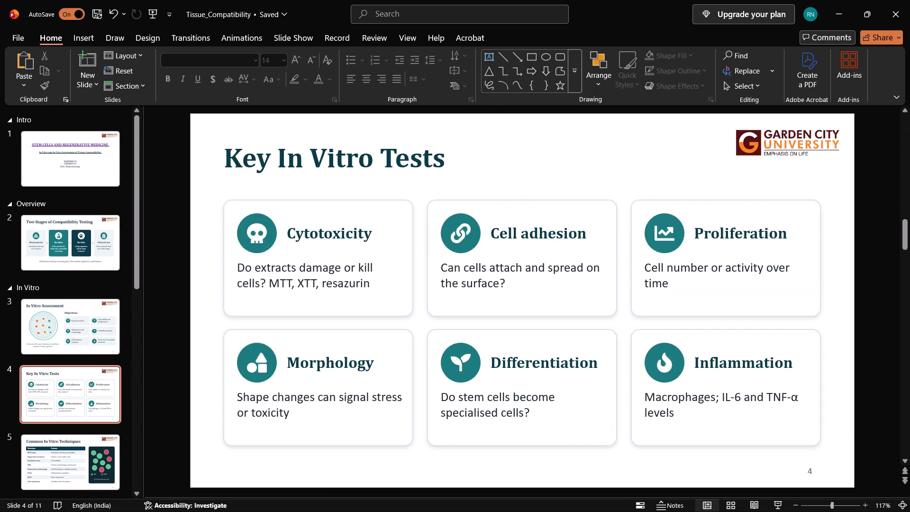
scroll(607, 290, down, 3)
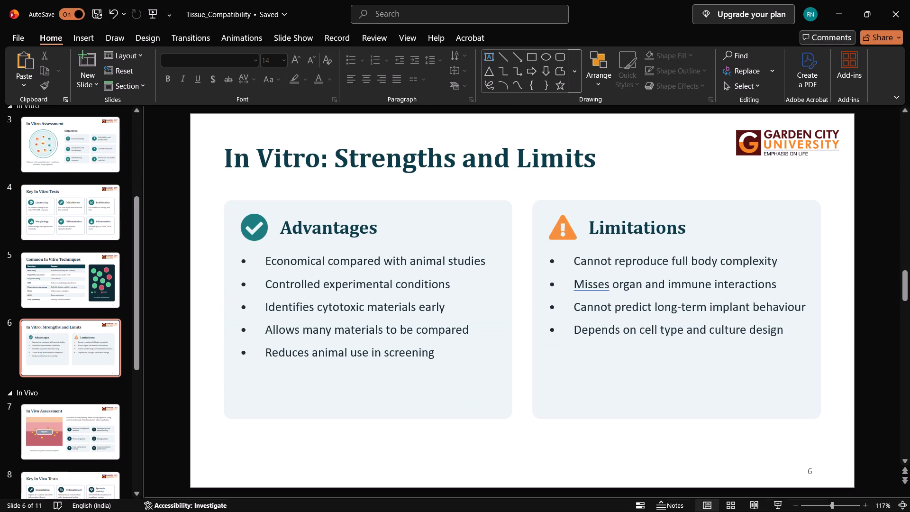
scroll(614, 369, down, 1)
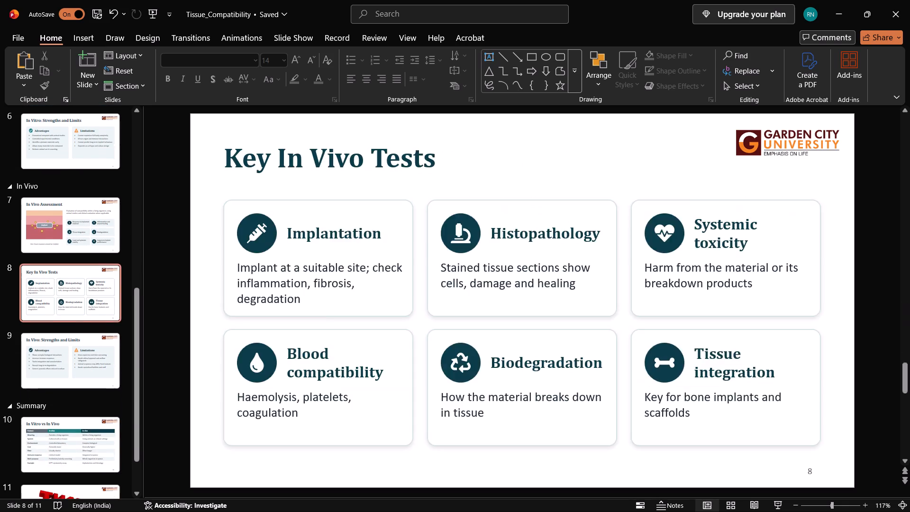
scroll(614, 369, down, 1)
scroll(614, 369, up, 2)
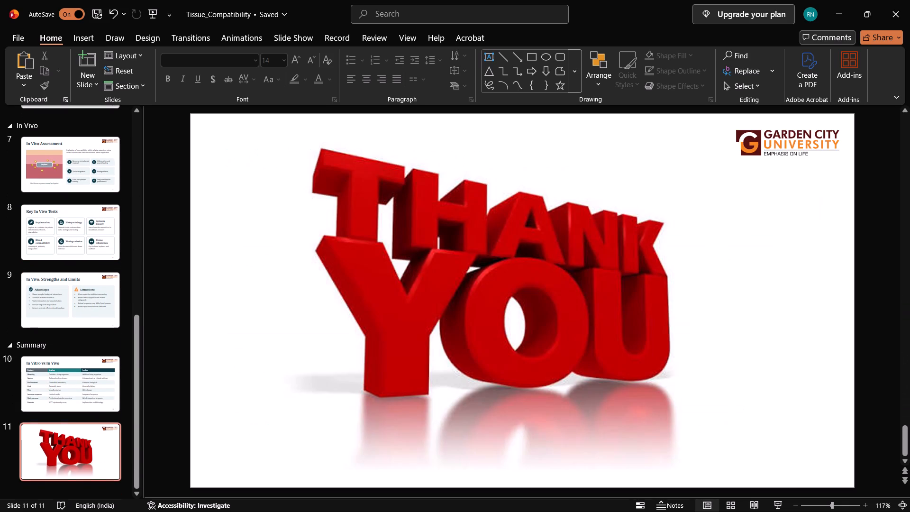
scroll(614, 369, up, 1)
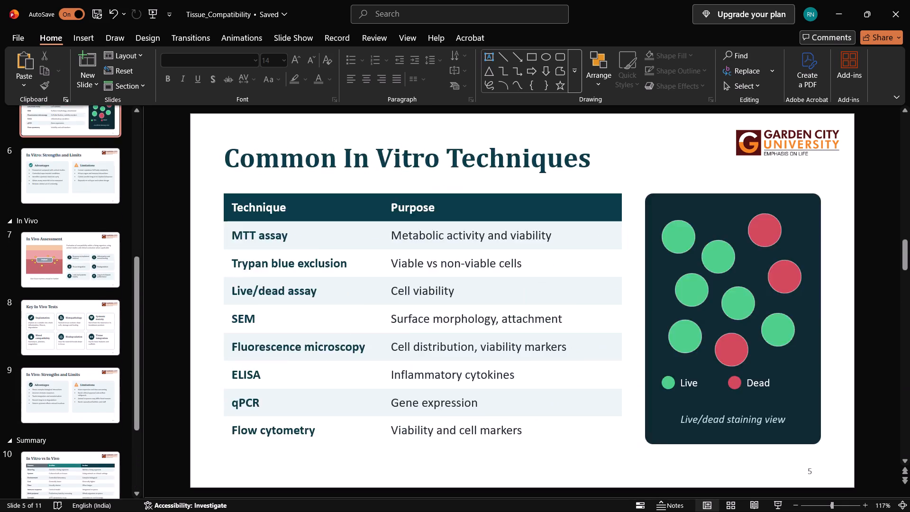
scroll(614, 369, up, 3)
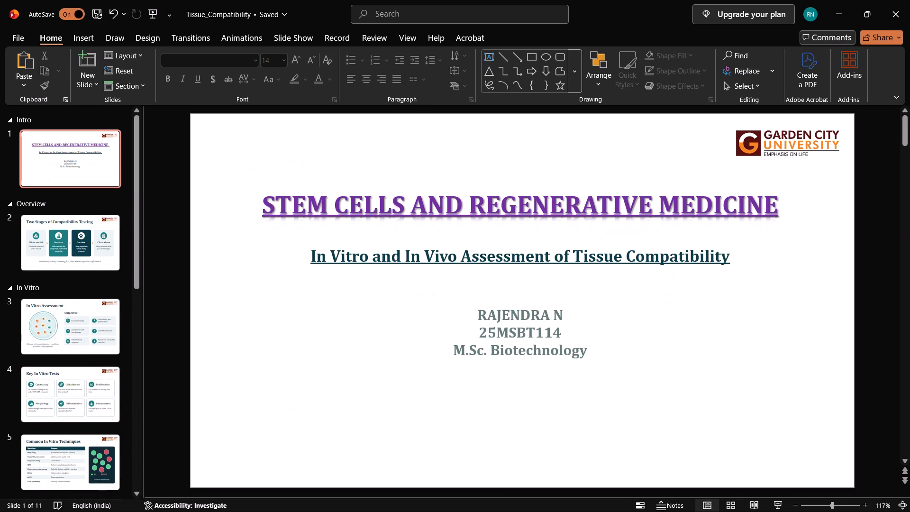
Look through the slides again, from the title slide to In Vivo Assessment, checking the content and logos.
scroll(614, 369, up, 1)
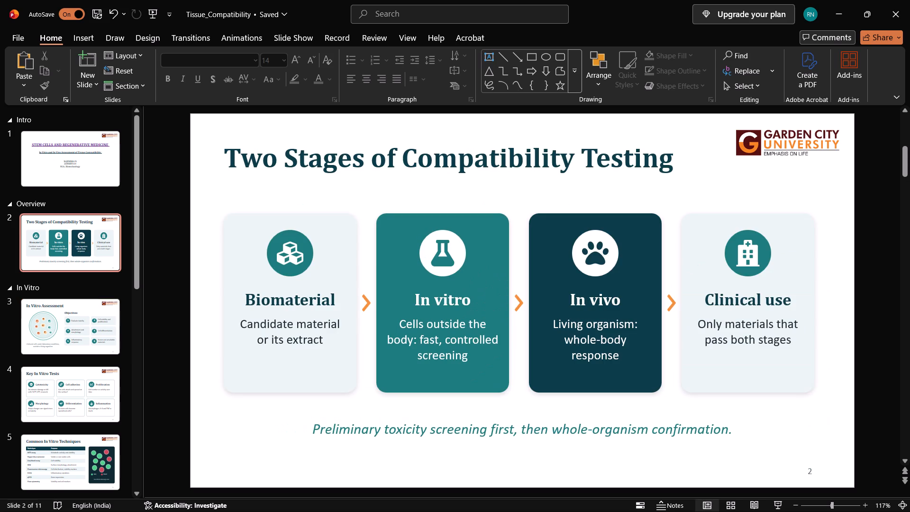
scroll(614, 369, up, 1)
scroll(101, 357, down, 1)
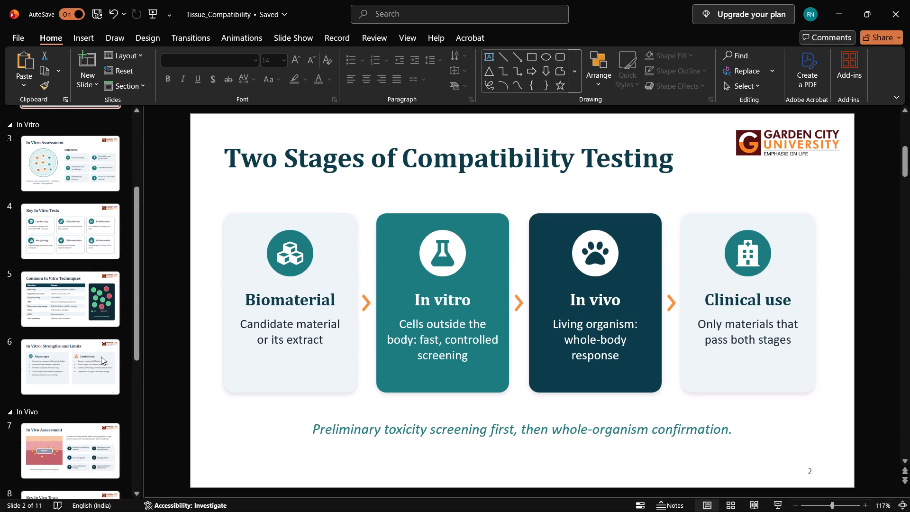
scroll(101, 357, down, 3)
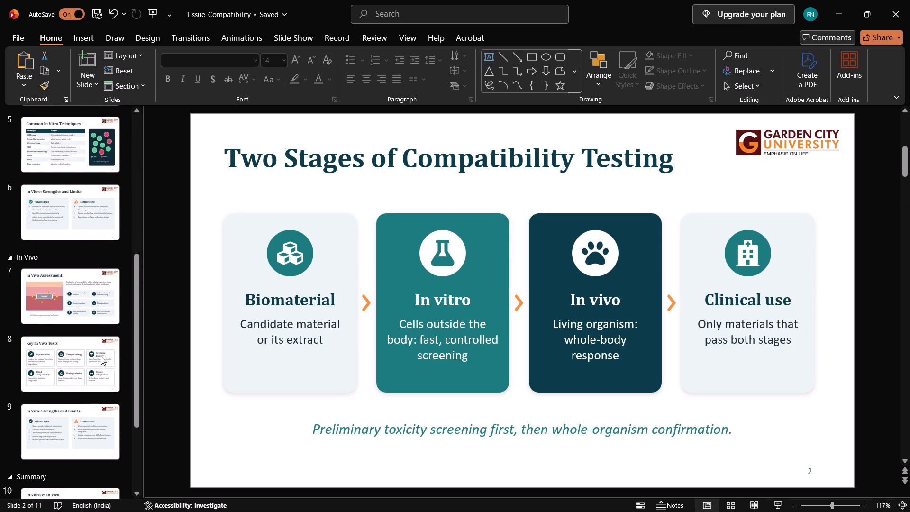
scroll(101, 357, down, 1)
scroll(101, 357, up, 2)
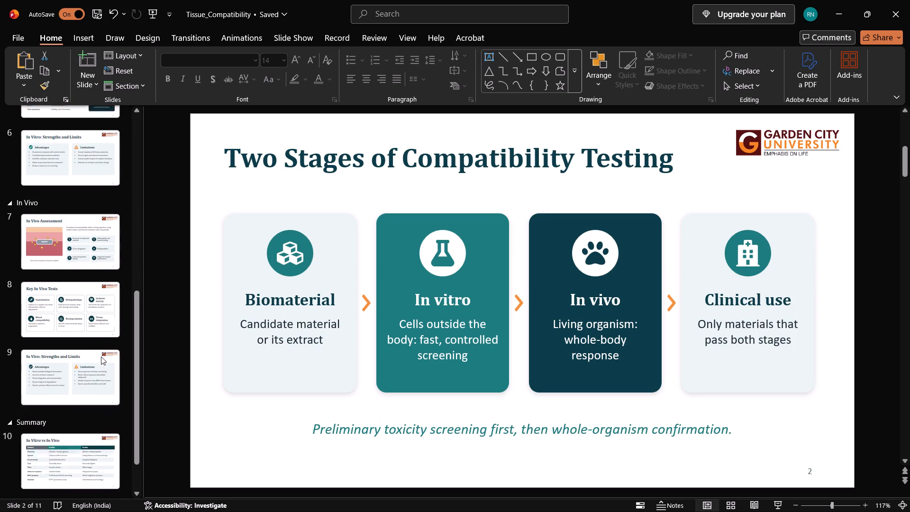
scroll(101, 357, up, 3)
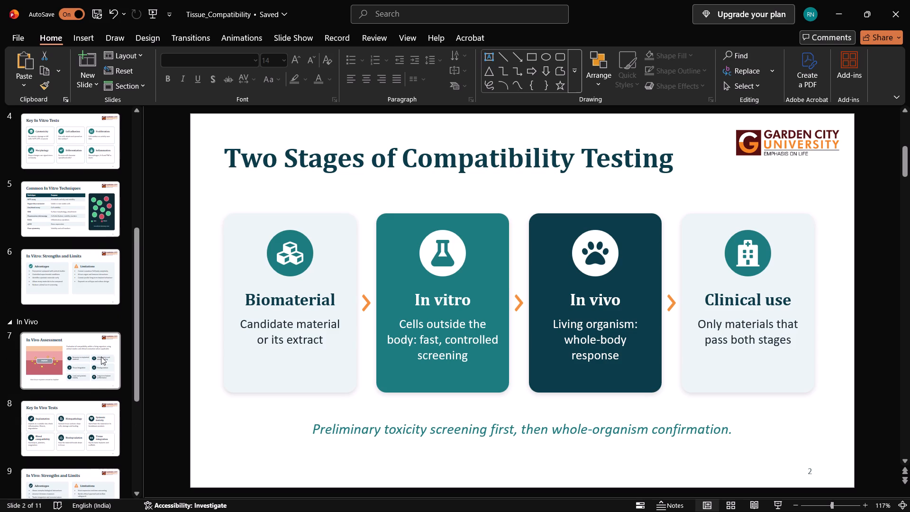
scroll(101, 357, up, 1)
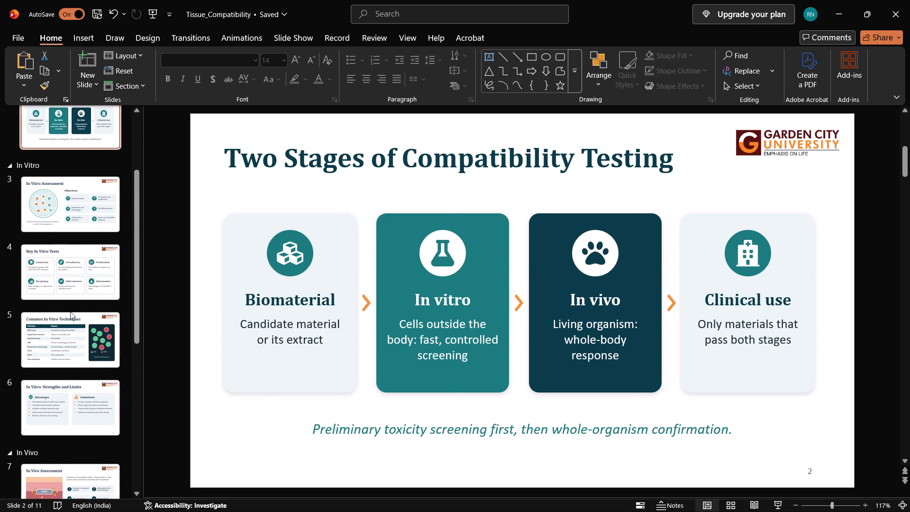
click(70, 311)
click(88, 338)
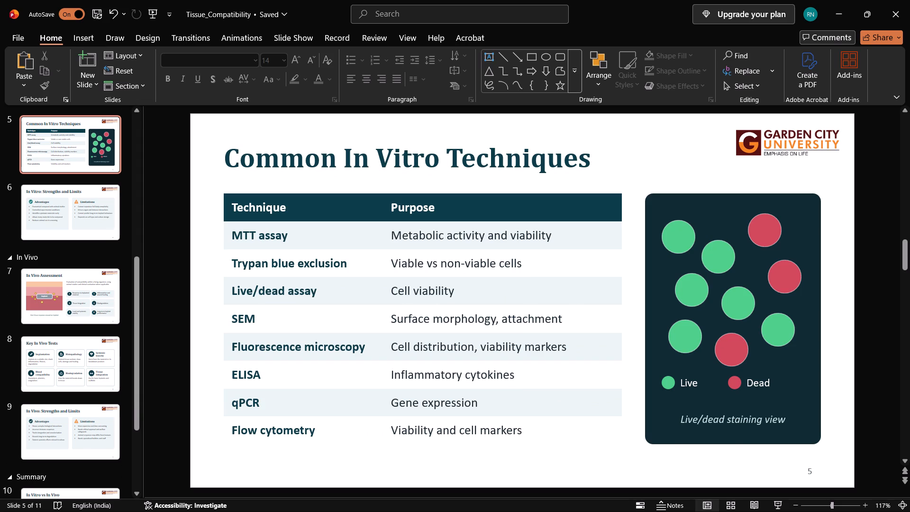
scroll(434, 298, up, 2)
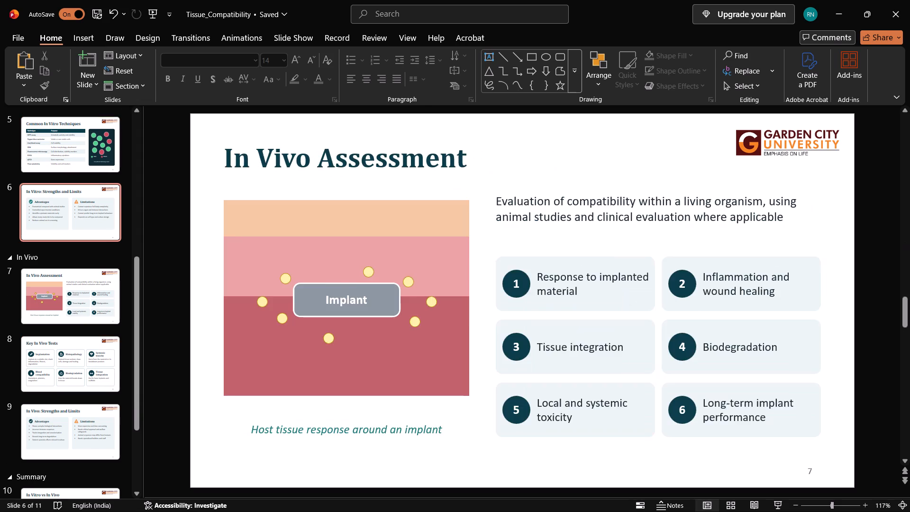
scroll(434, 298, up, 2)
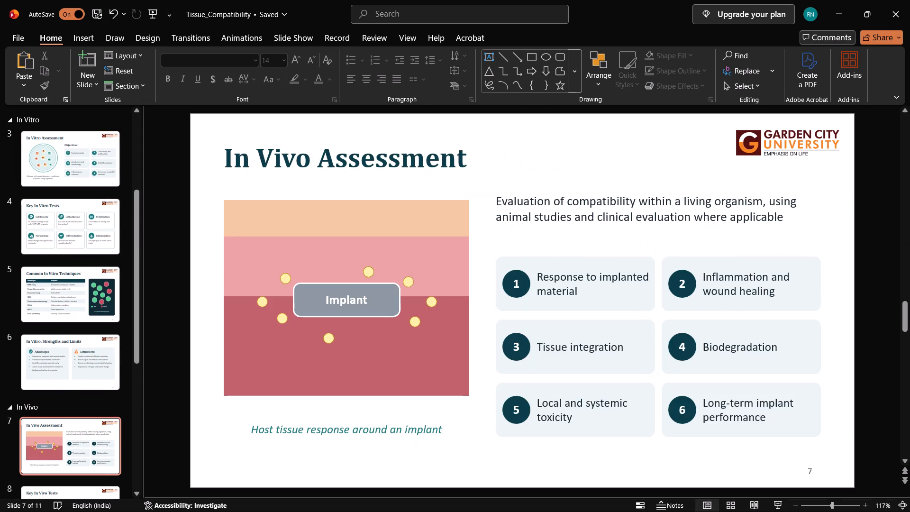
Change "Misses" to "Miss" in the second Limitations bullet on the In Vitro: Strengths and Limits slide.
scroll(434, 298, up, 1)
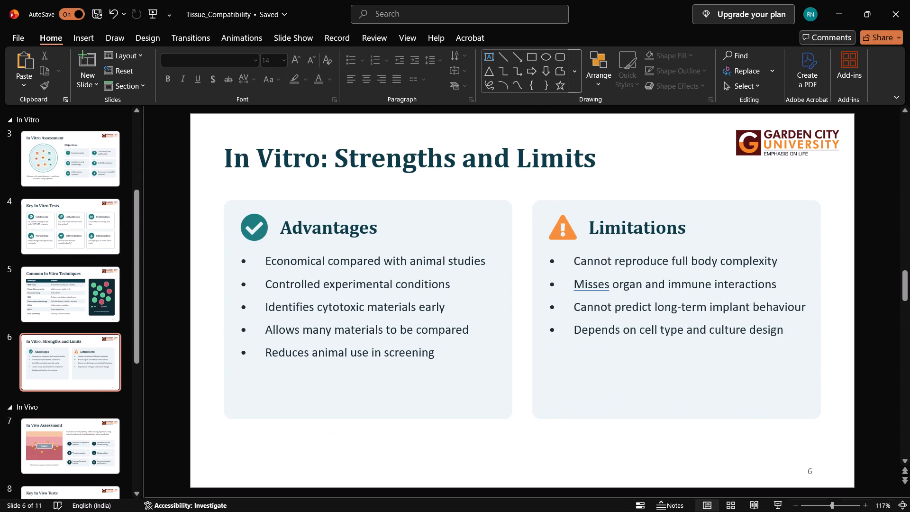
scroll(434, 298, up, 1)
click(597, 296)
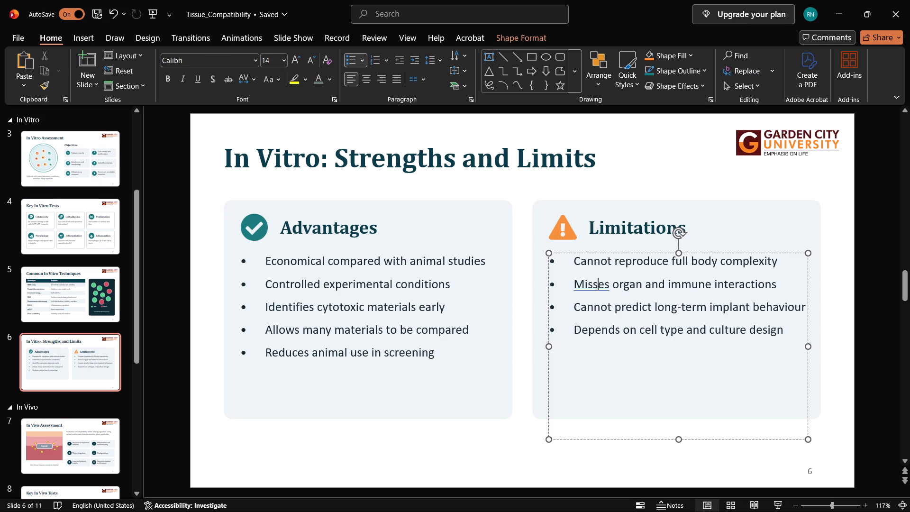
right_click(601, 284)
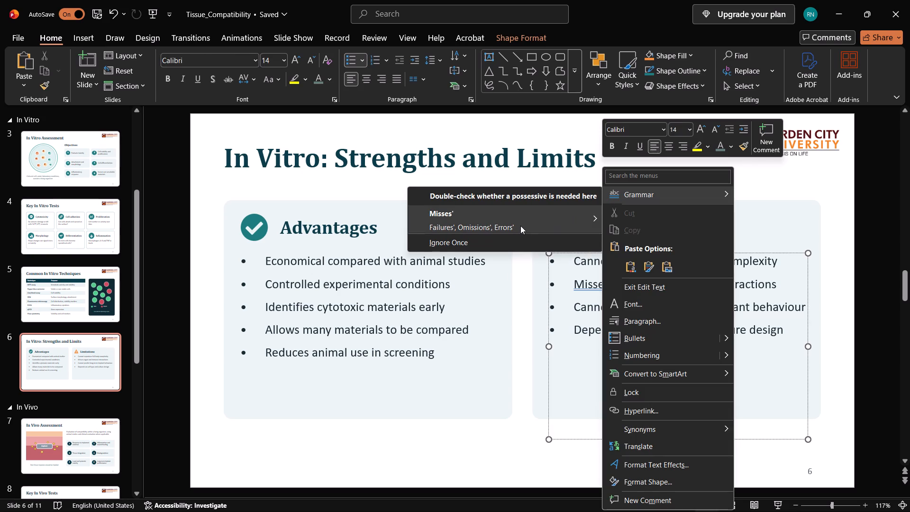
click(520, 226)
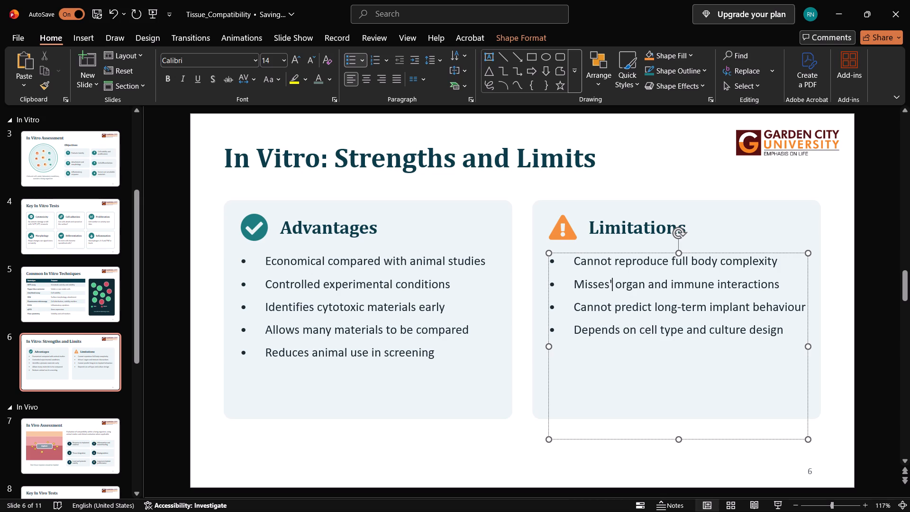
key(BackSpace)
key(BackSpace)
key(BackSpace)
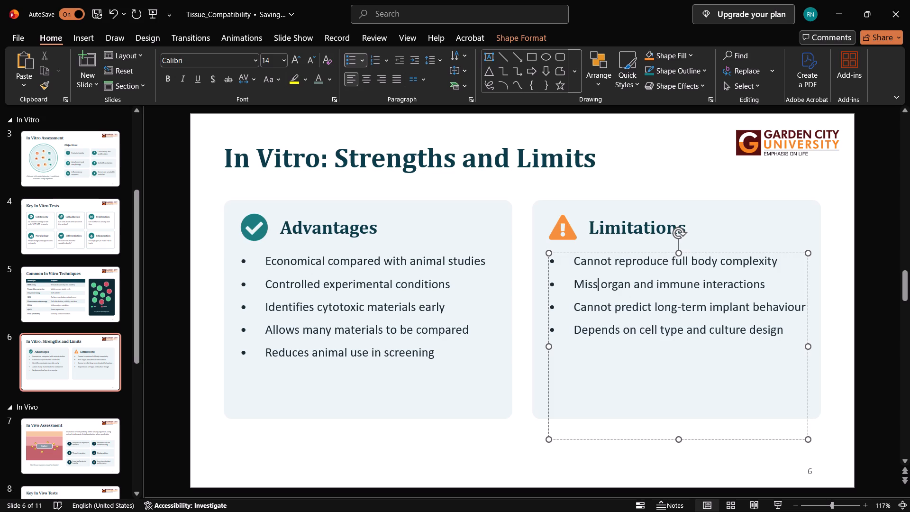
Review the deck again, including the strengths-and-limits, In Vivo and closing thank-you slides, and return to the title slide.
scroll(613, 300, down, 2)
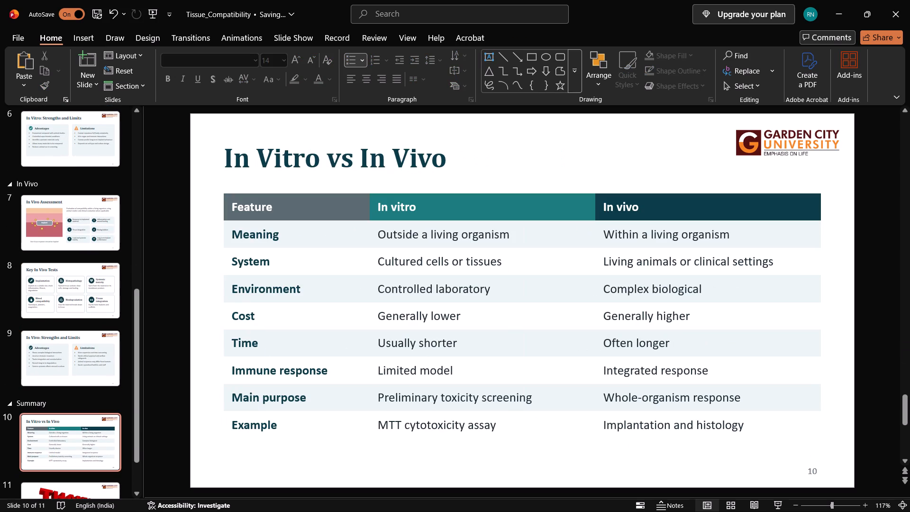
scroll(613, 300, up, 2)
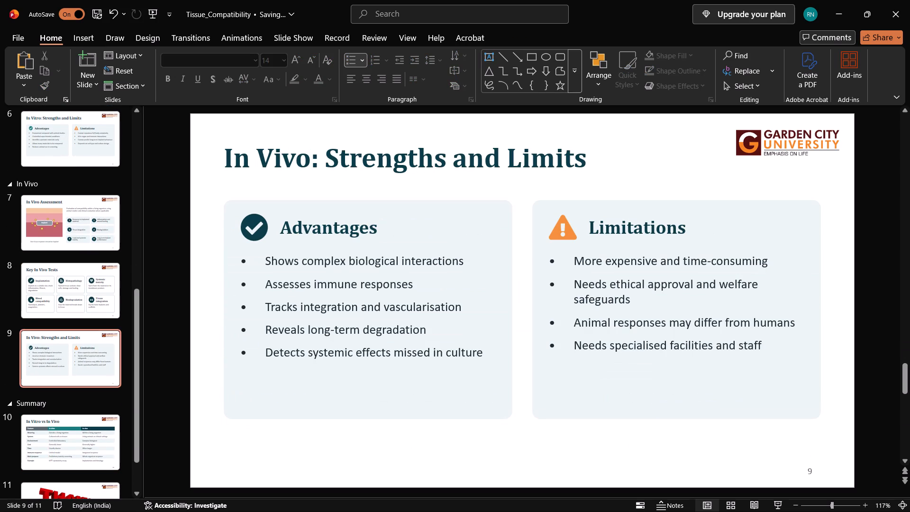
scroll(613, 300, up, 1)
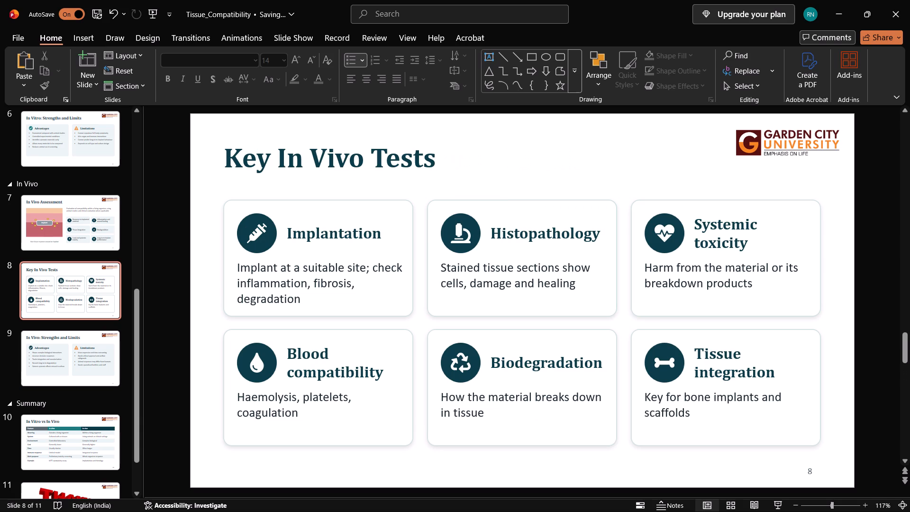
scroll(613, 300, up, 2)
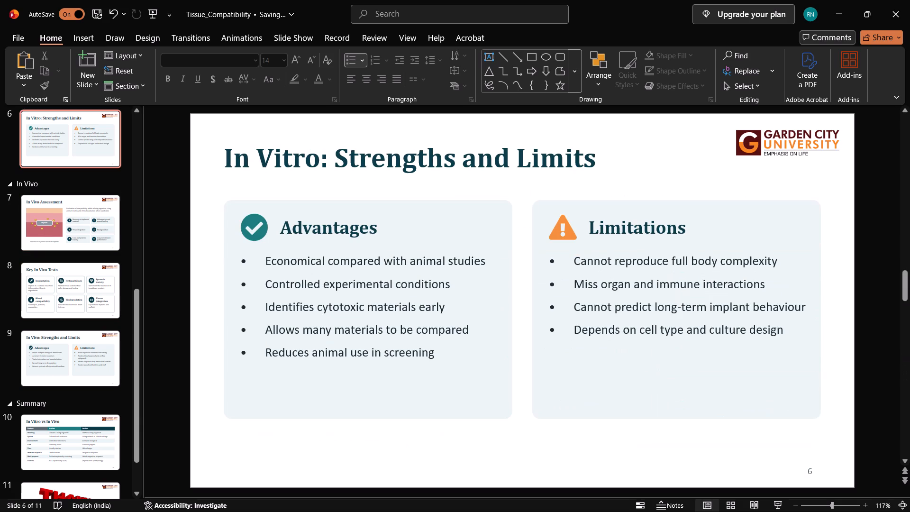
scroll(613, 300, up, 1)
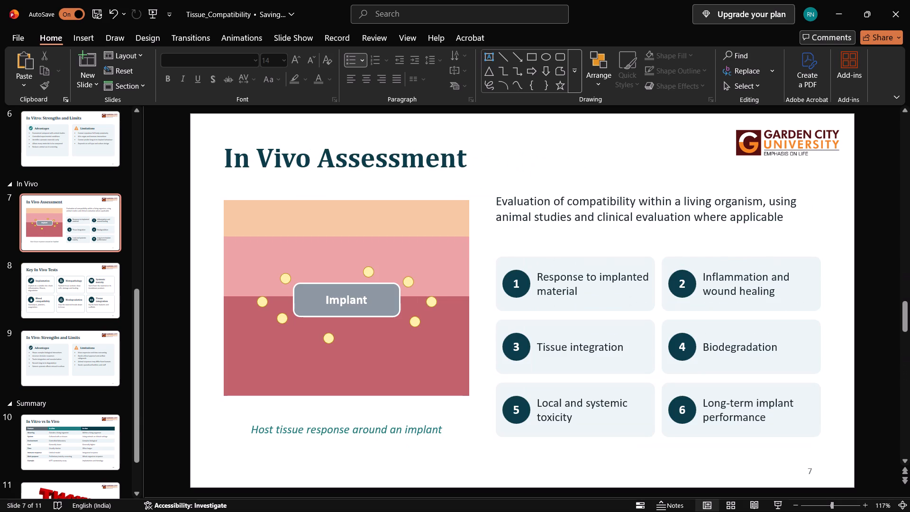
scroll(613, 300, up, 2)
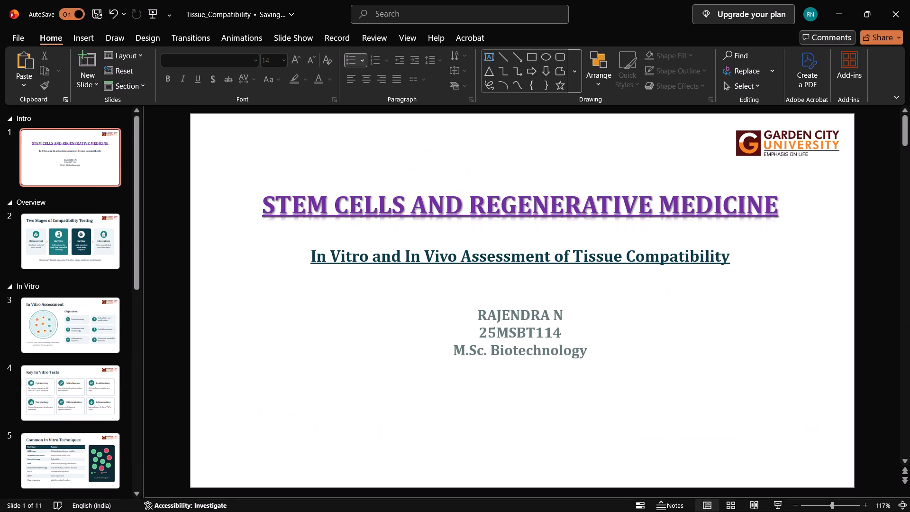
scroll(613, 300, up, 2)
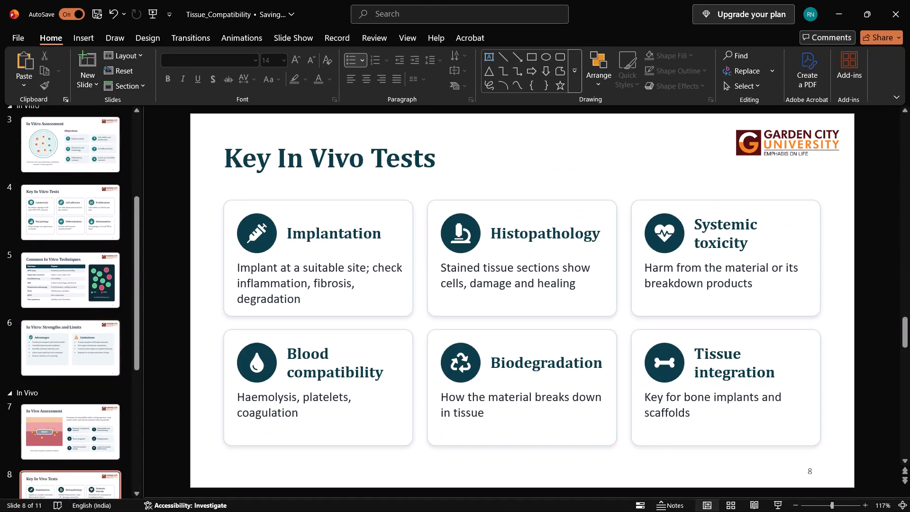
scroll(613, 300, down, 1)
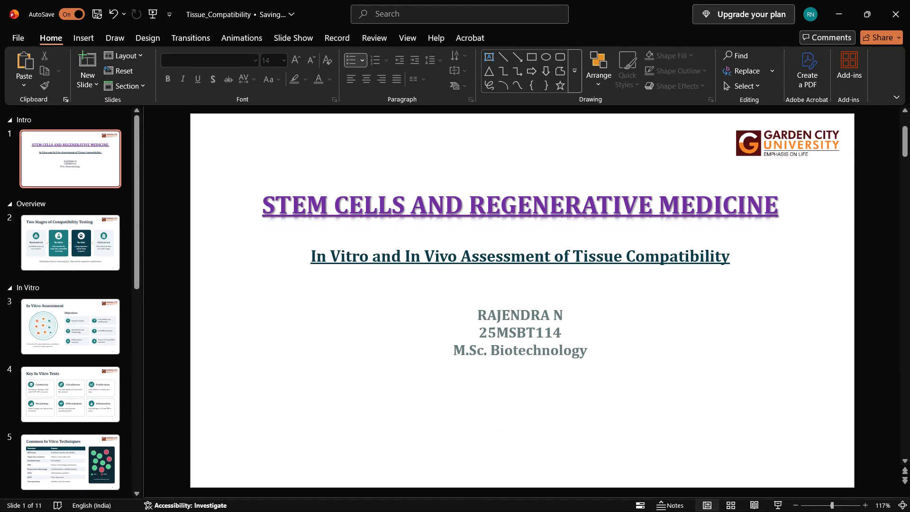
scroll(613, 300, down, 4)
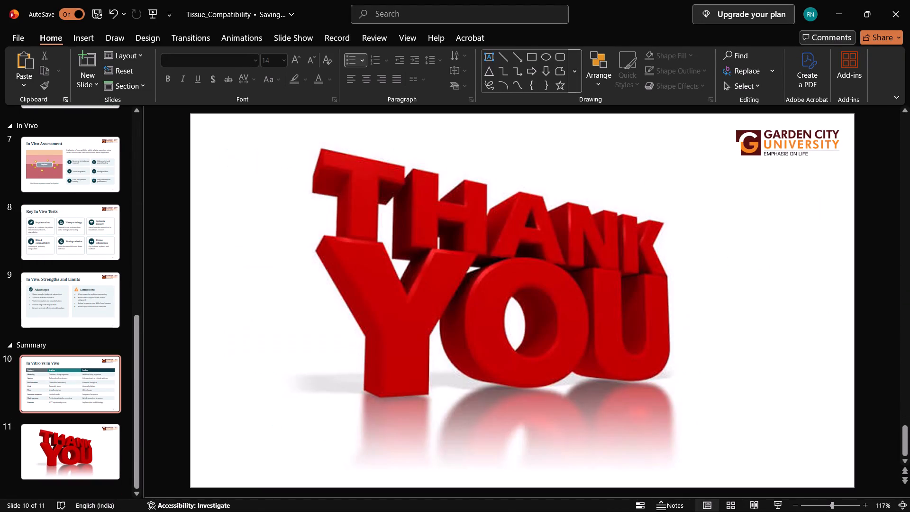
scroll(613, 300, down, 1)
scroll(613, 300, up, 5)
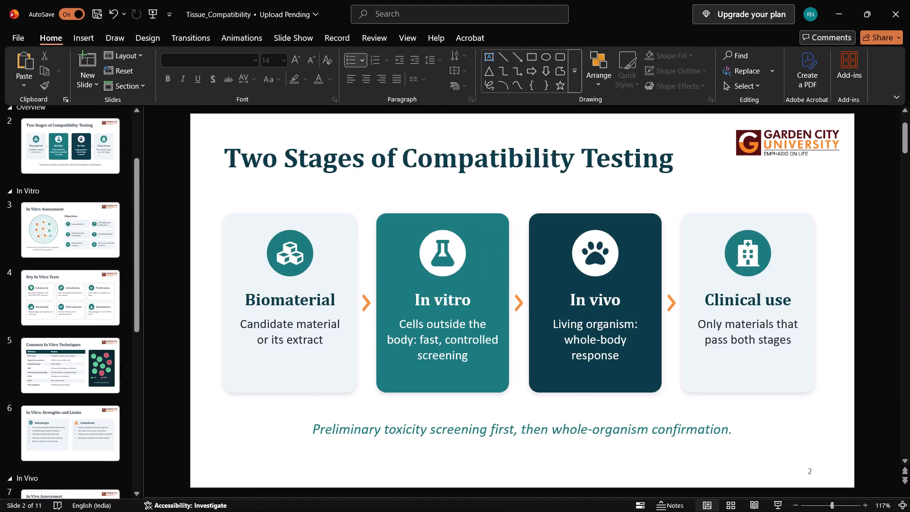
scroll(613, 300, up, 3)
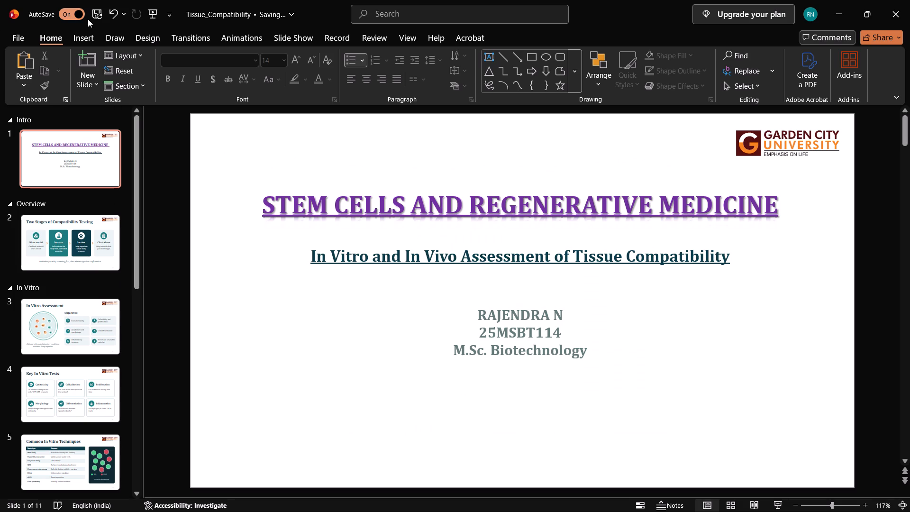
Save a copy of the presentation to the Desktop as Stem Cell PPT.pptx, replacing the existing file of that name.
click(20, 32)
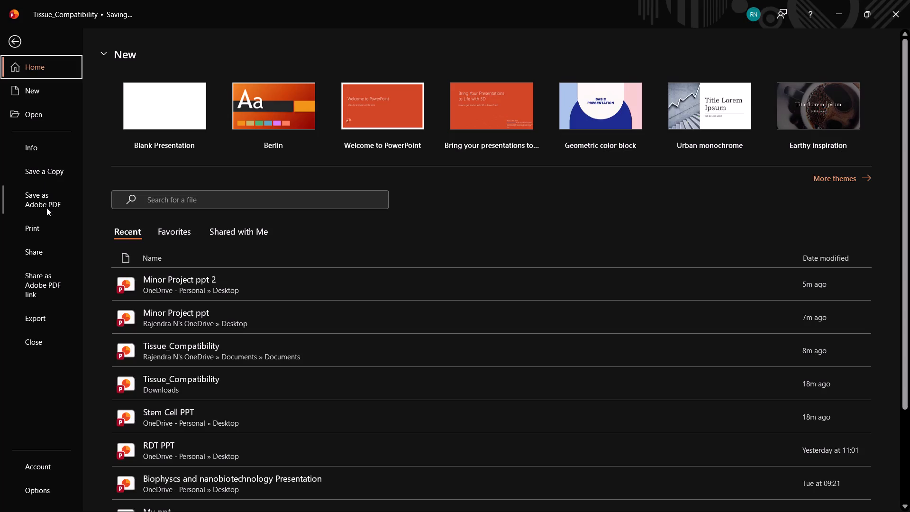
click(45, 166)
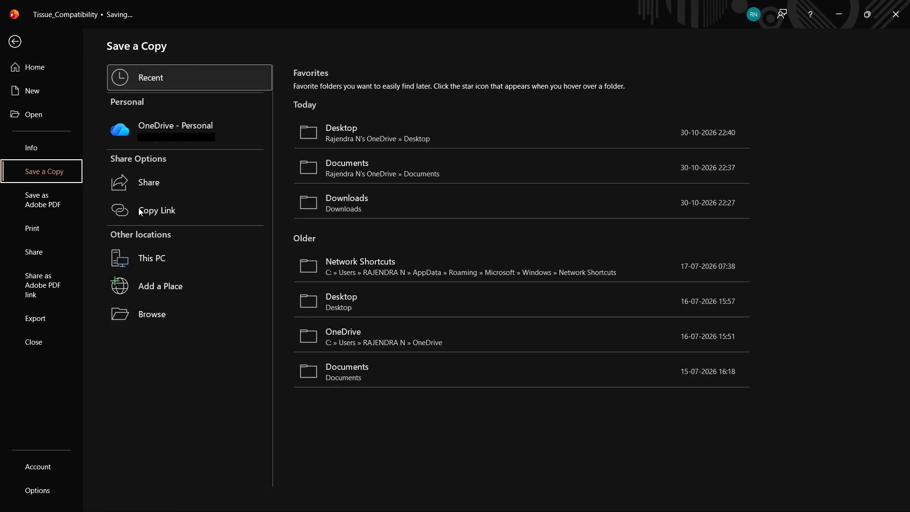
click(140, 303)
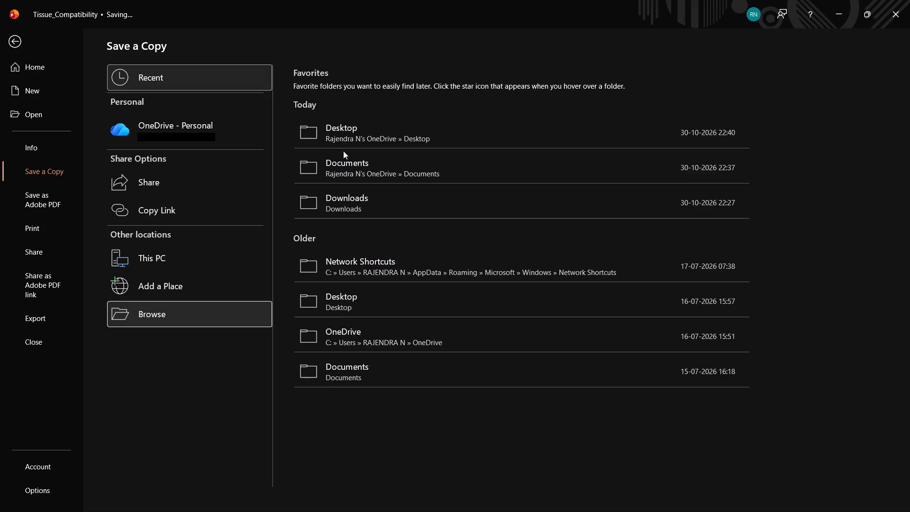
click(350, 135)
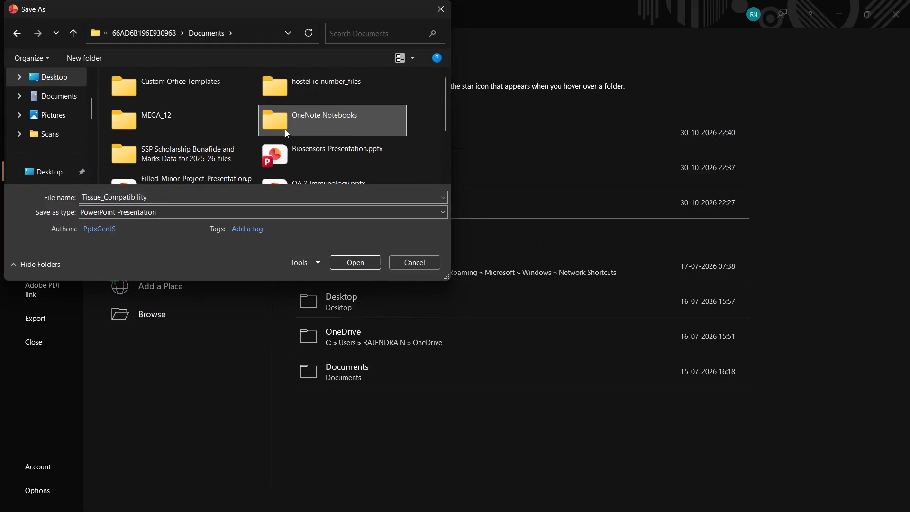
click(65, 73)
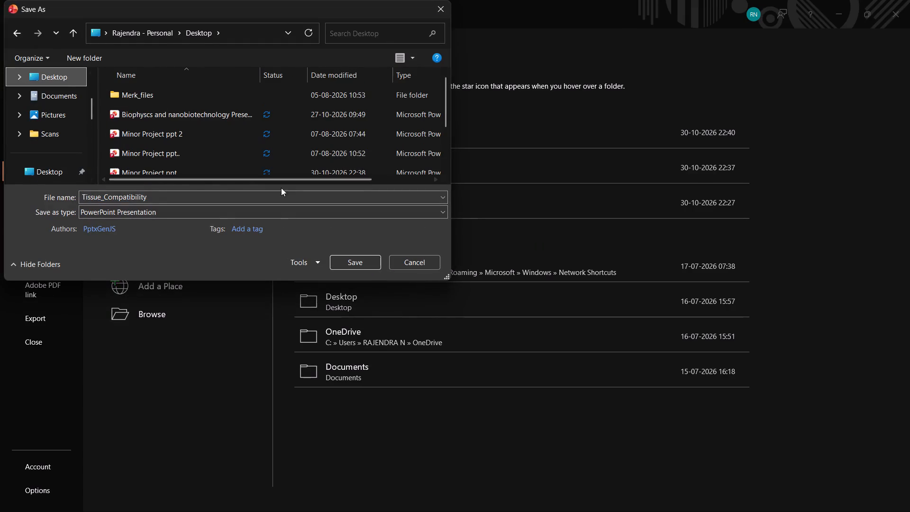
click(156, 194)
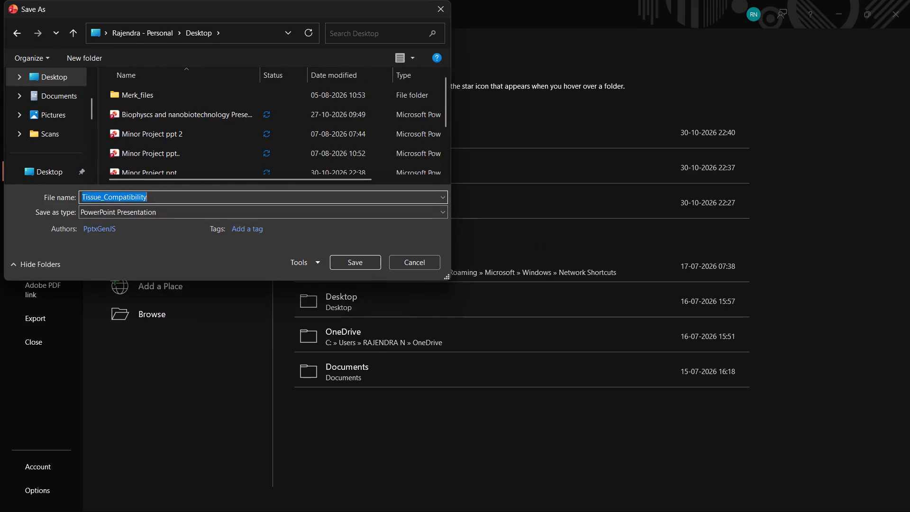
key(BackSpace)
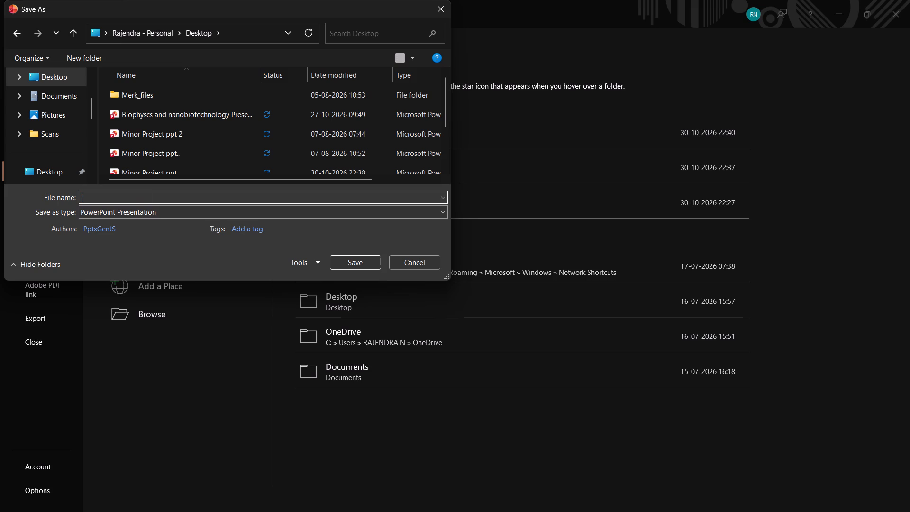
key(shift+s)
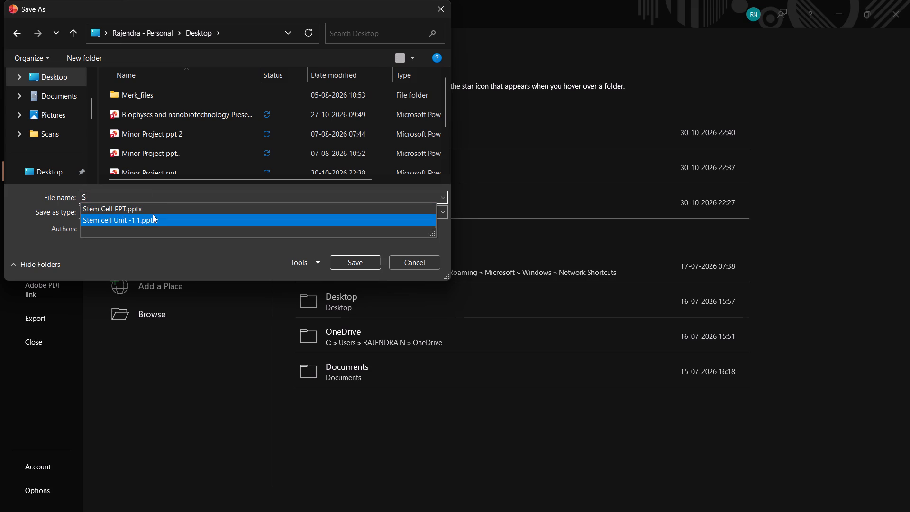
click(151, 209)
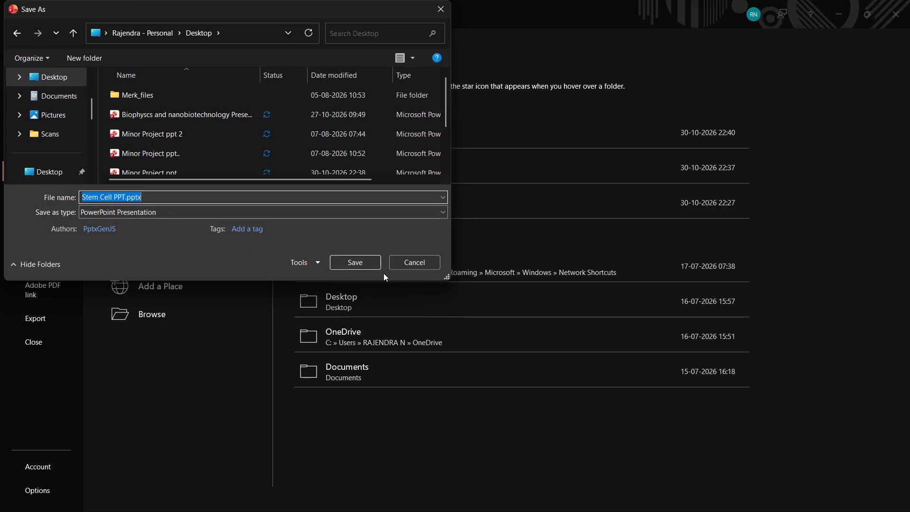
click(361, 261)
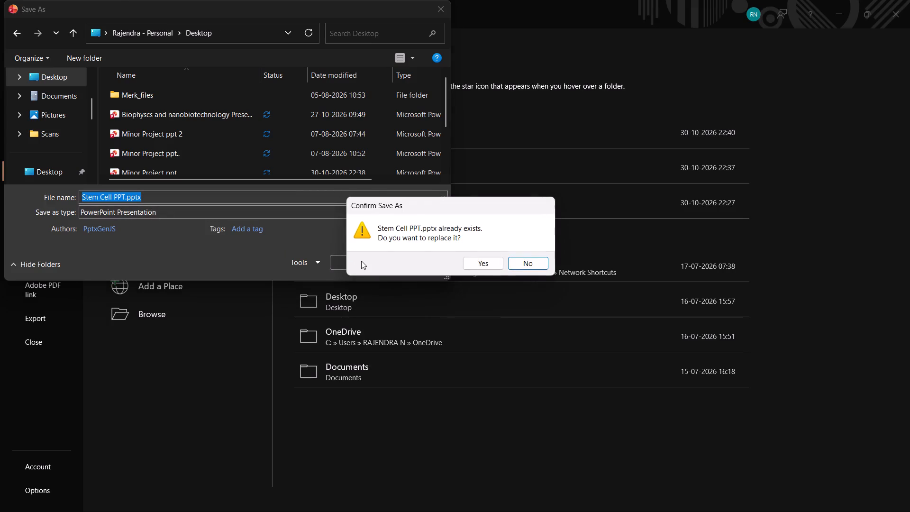
click(471, 265)
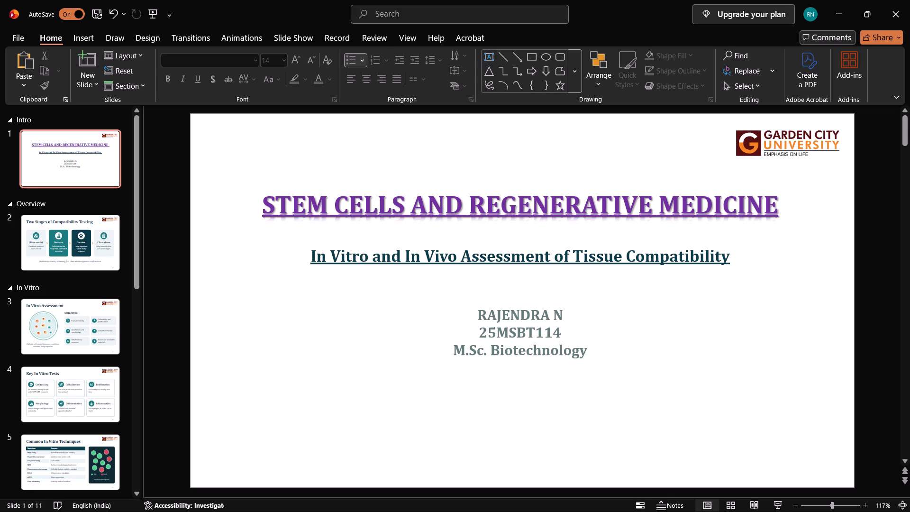
Minimize the open windows to reach the desktop, search the computer for "ste", and open the Stem Cell PPT presentation.
click(833, 24)
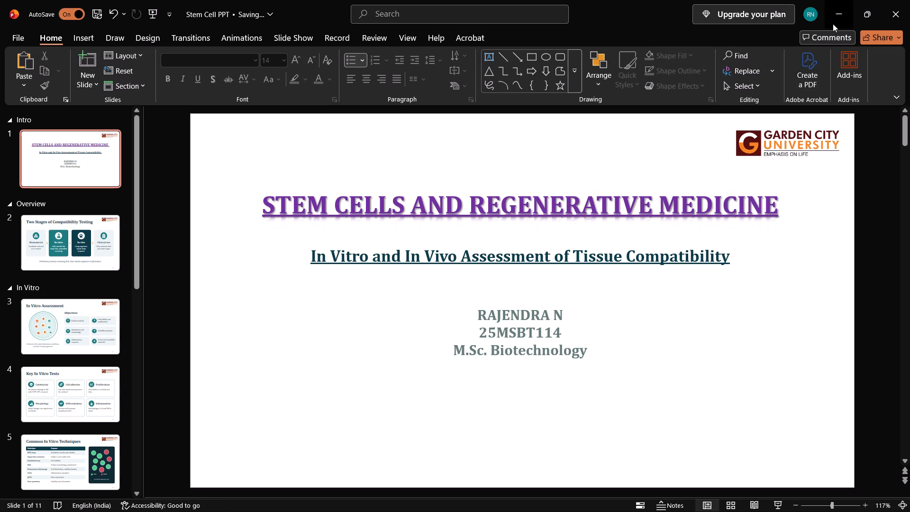
click(833, 24)
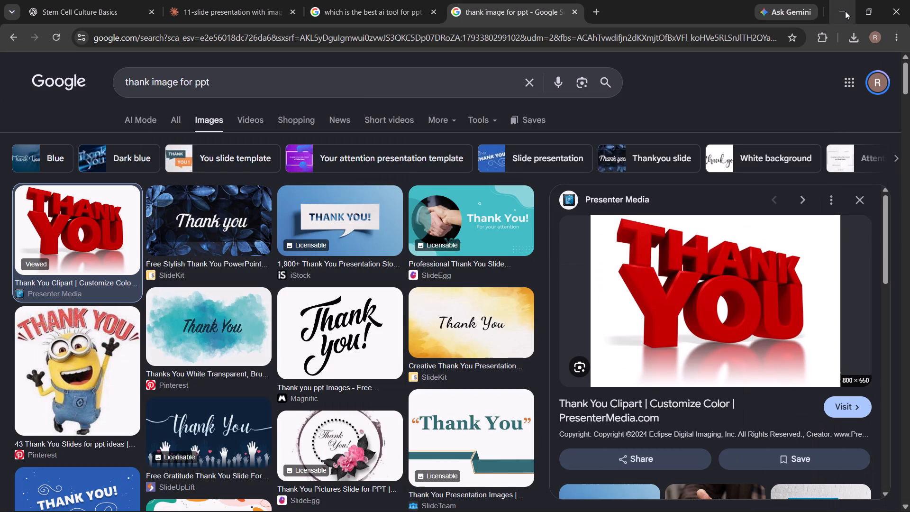
click(845, 11)
click(845, 11)
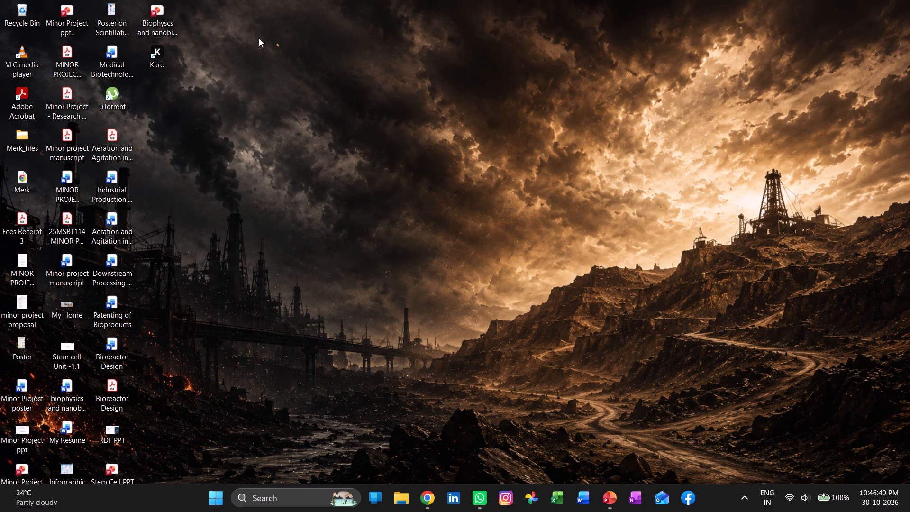
text(ssss)
drag(259, 38, 441, 119)
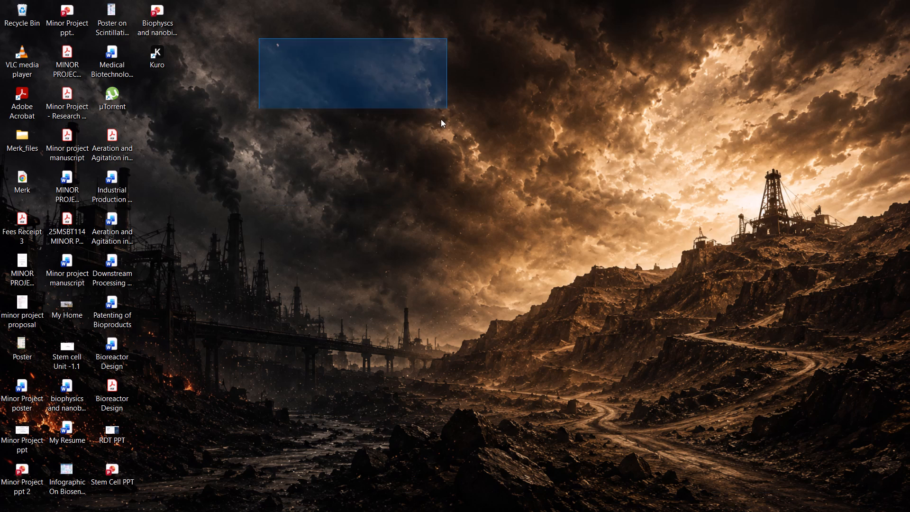
drag(441, 119, 433, 127)
text(ste)
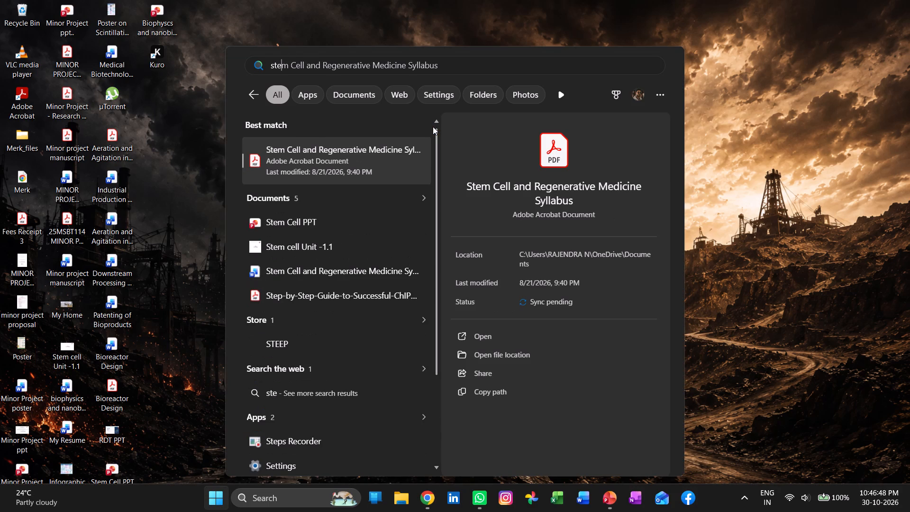
click(313, 210)
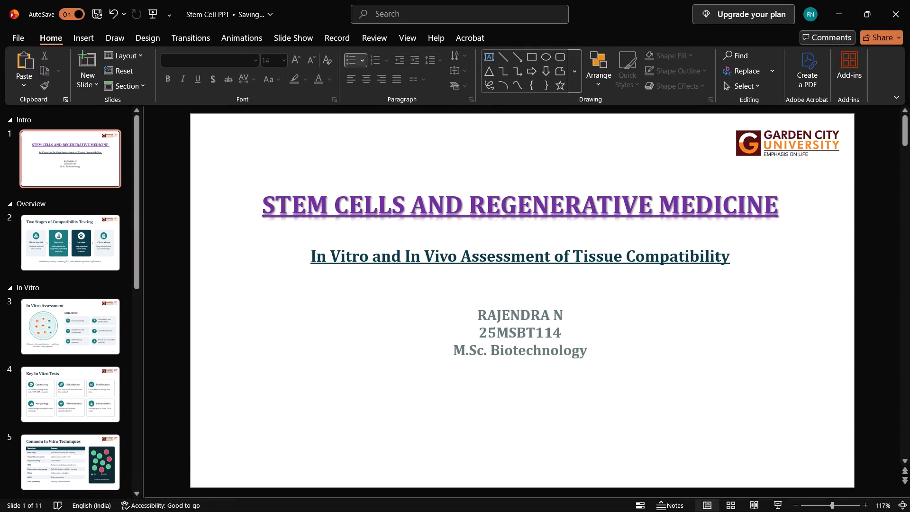
Check the saved Stem Cell PPT copy, examining the slide thumbnails and the Two Stages of Compatibility Testing and In Vitro Assessment slides.
scroll(313, 210, up, 2)
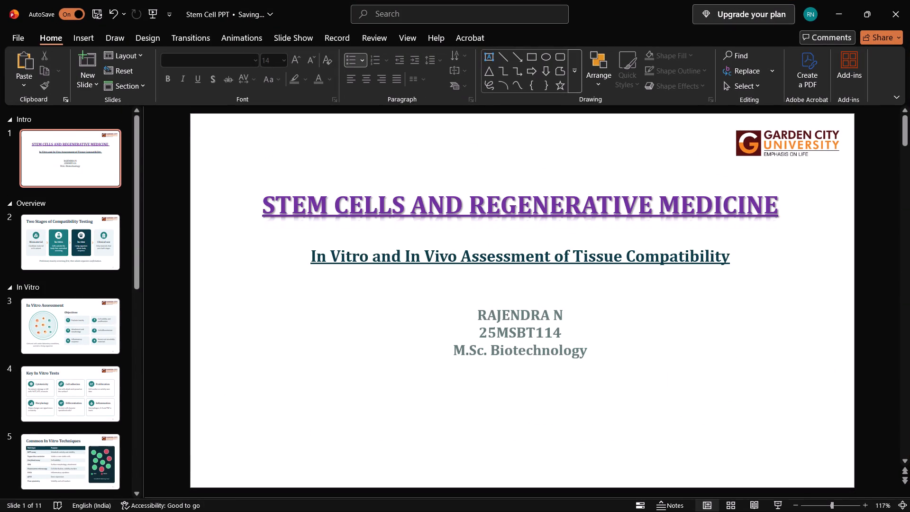
click(78, 247)
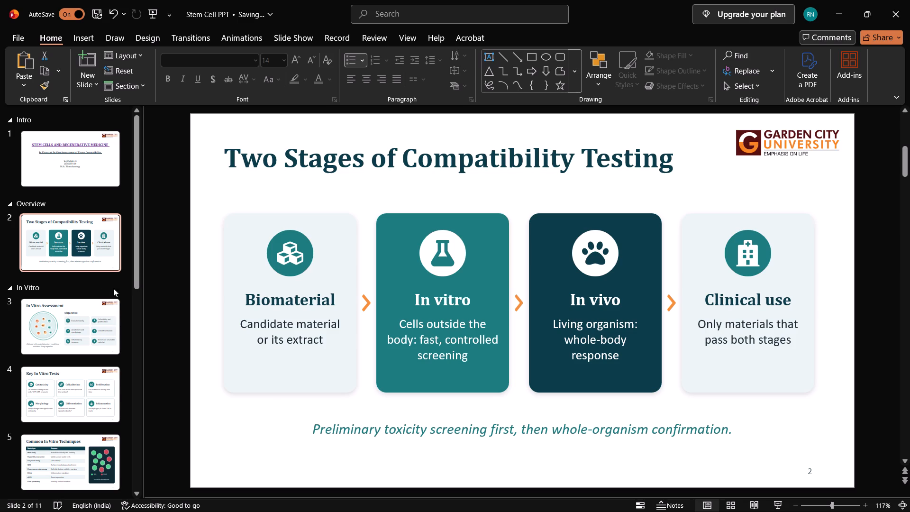
scroll(103, 342, down, 4)
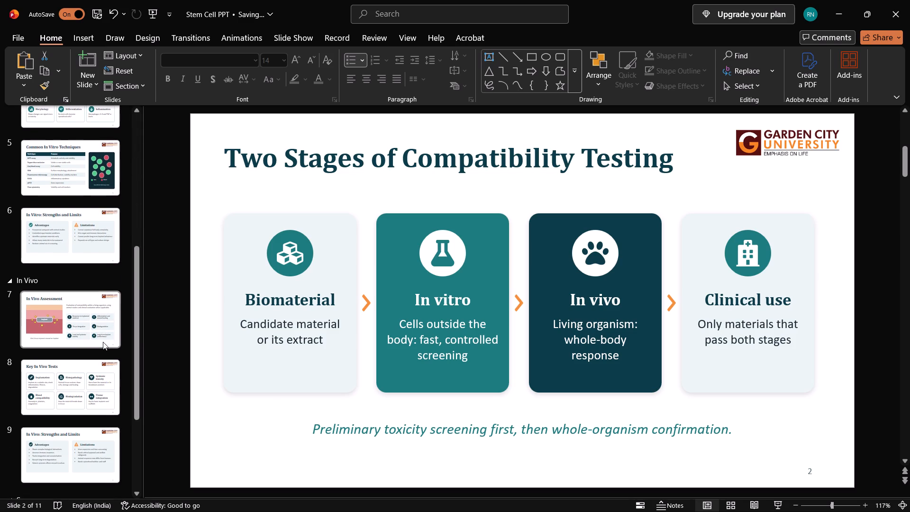
scroll(103, 342, down, 3)
scroll(103, 342, up, 3)
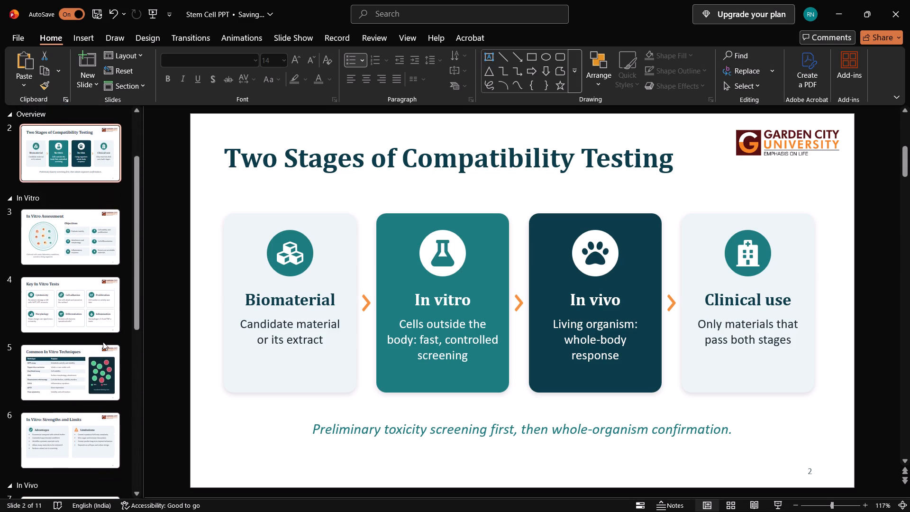
scroll(103, 342, up, 2)
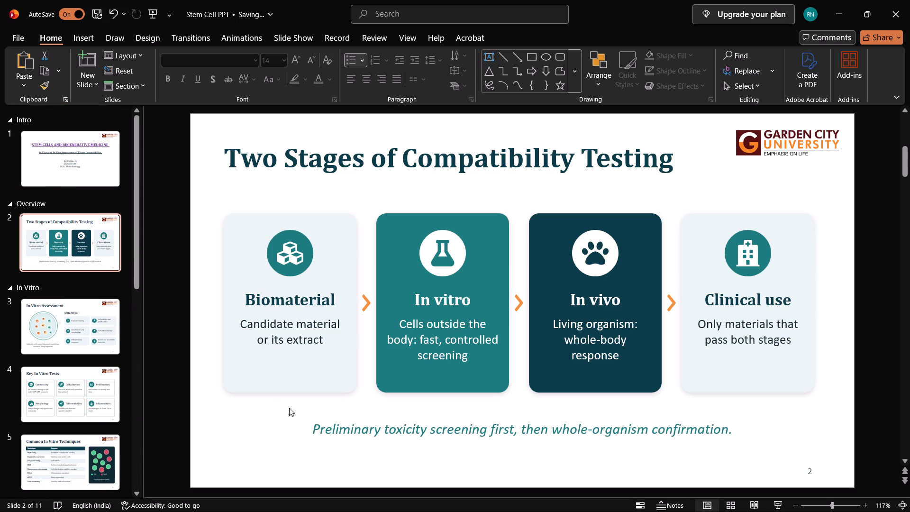
click(43, 347)
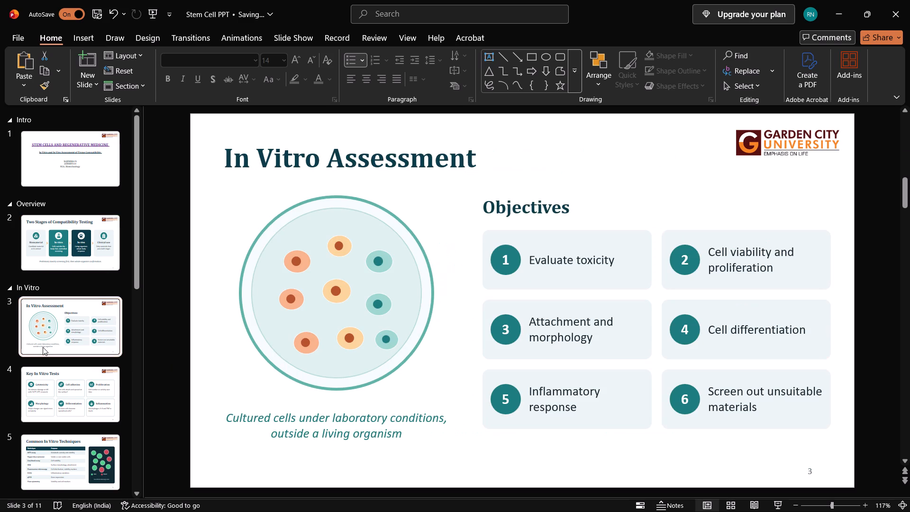
click(45, 232)
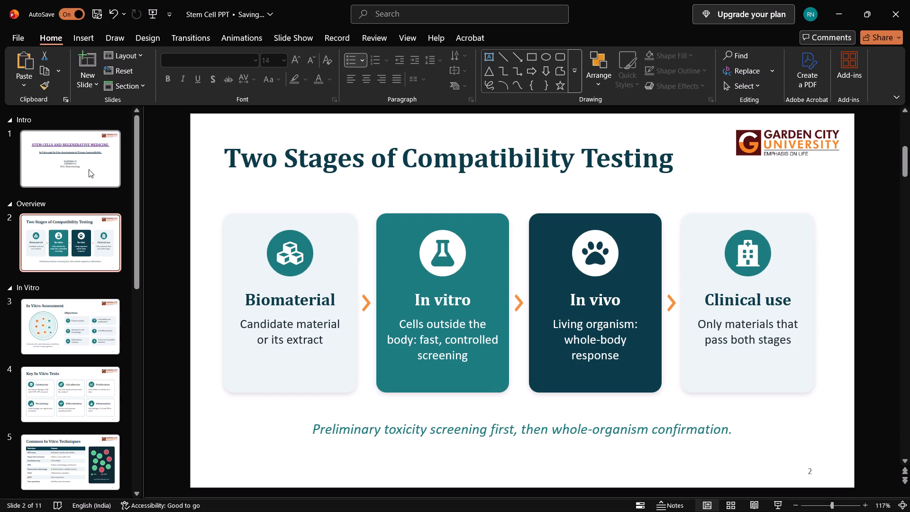
click(91, 326)
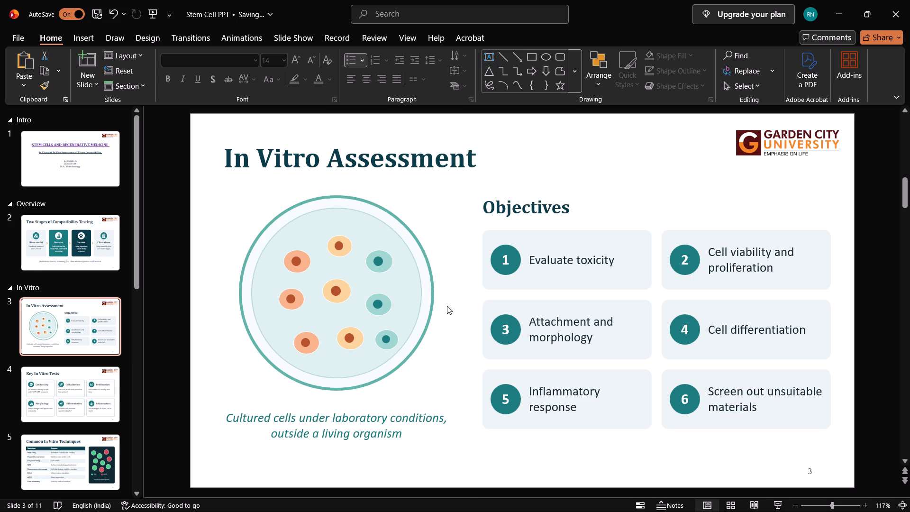
Look through the slides from In Vitro Assessment through the In Vivo section, and return to the title slide.
scroll(447, 306, down, 4)
scroll(447, 306, up, 2)
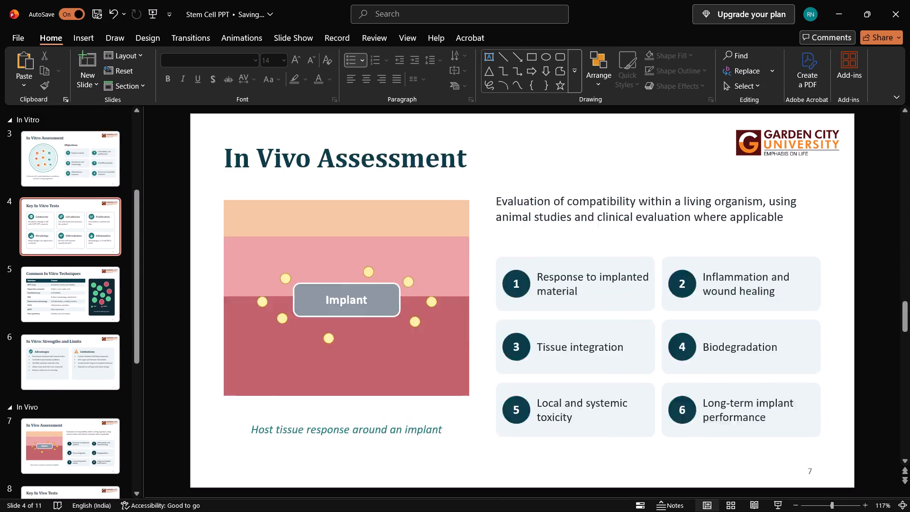
scroll(447, 306, up, 7)
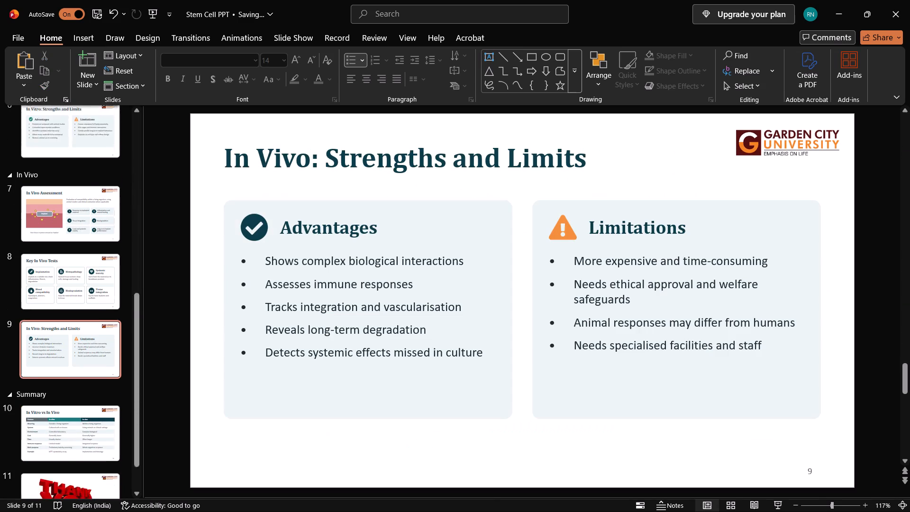
scroll(447, 306, up, 1)
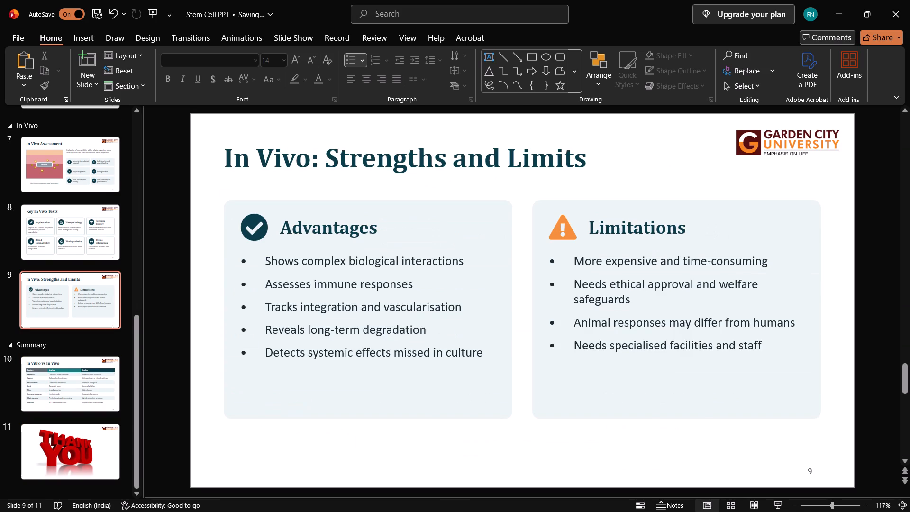
scroll(447, 306, up, 1)
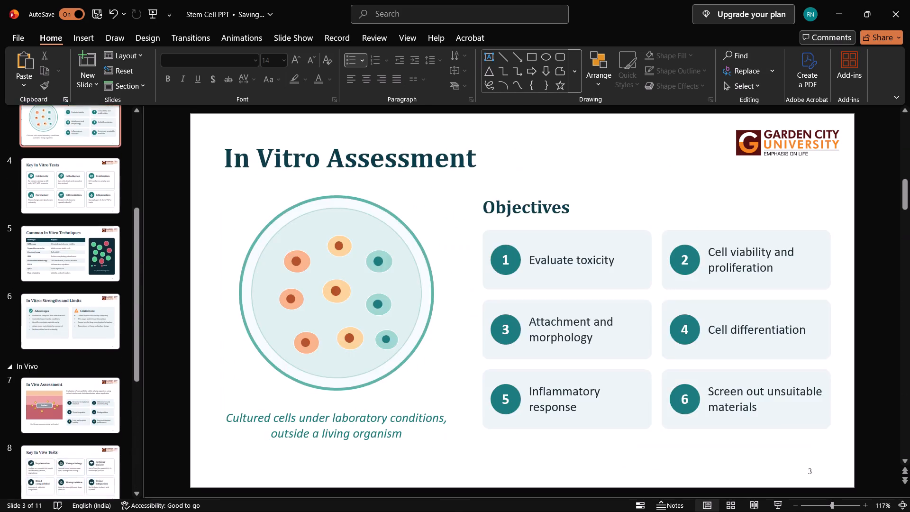
scroll(447, 306, up, 1)
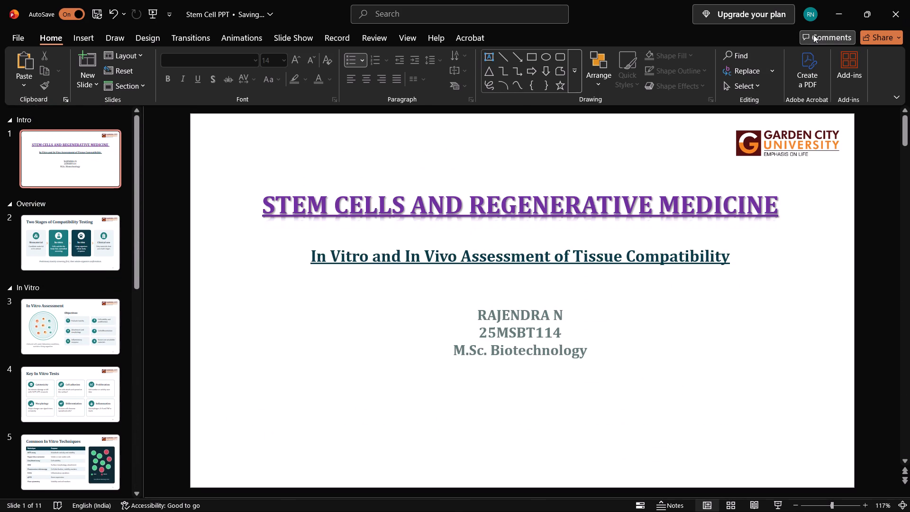
scroll(656, 246, down, 1)
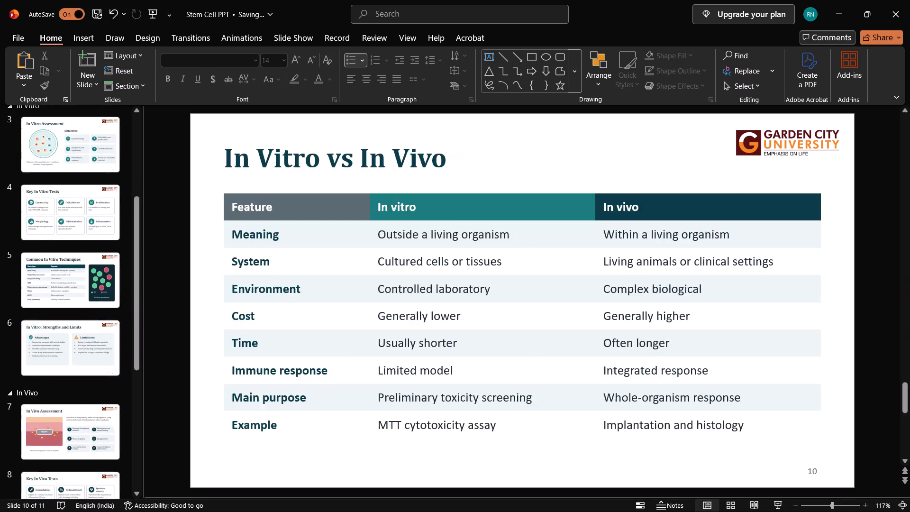
scroll(656, 246, down, 1)
scroll(656, 246, up, 1)
scroll(656, 246, down, 1)
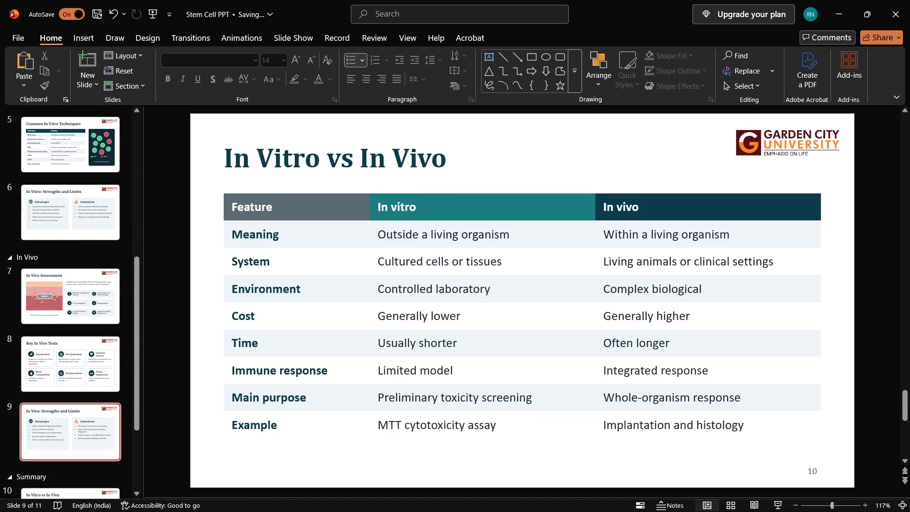
scroll(656, 246, down, 1)
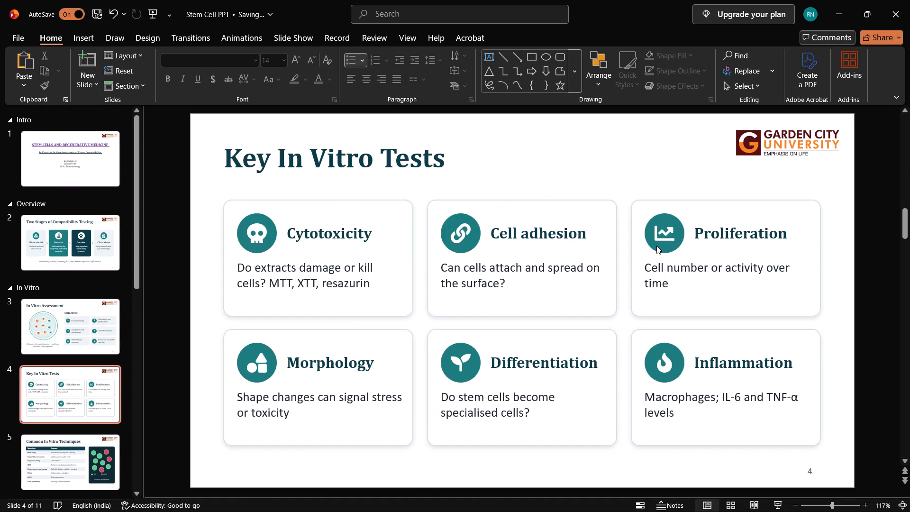
scroll(656, 246, down, 1)
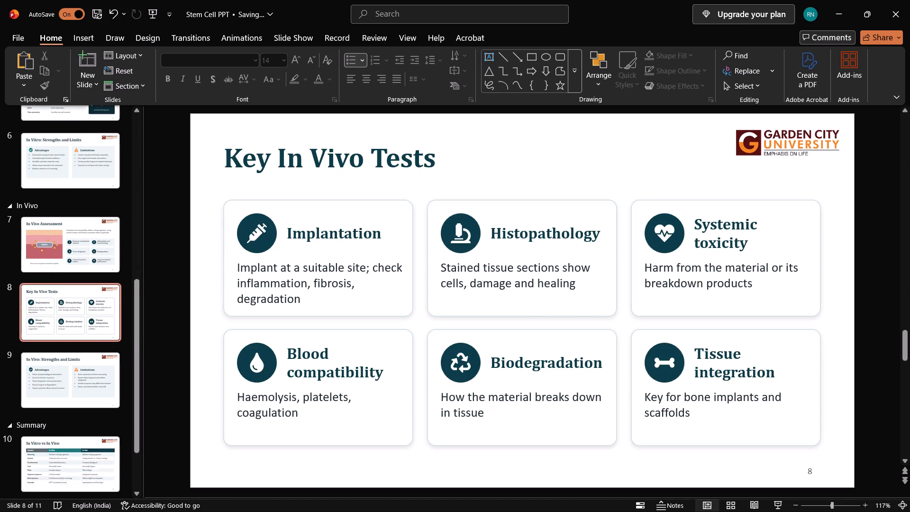
scroll(656, 246, down, 1)
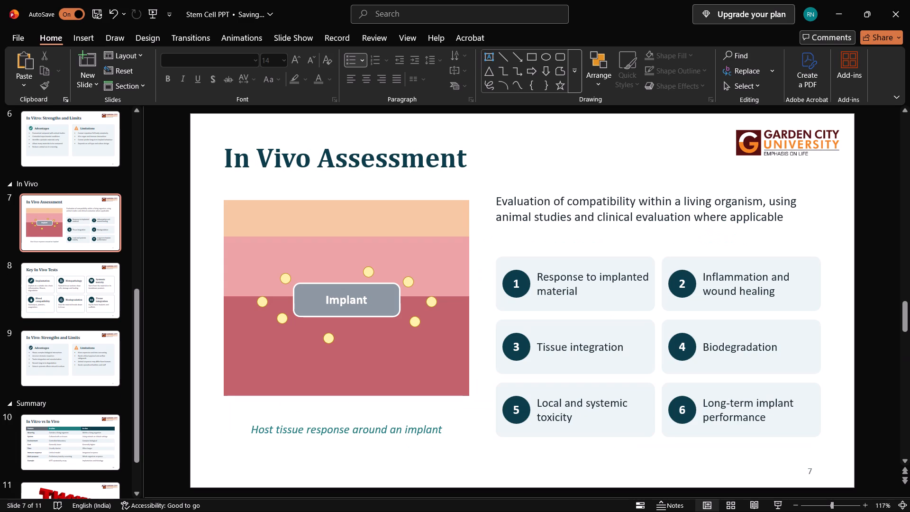
scroll(656, 246, up, 1)
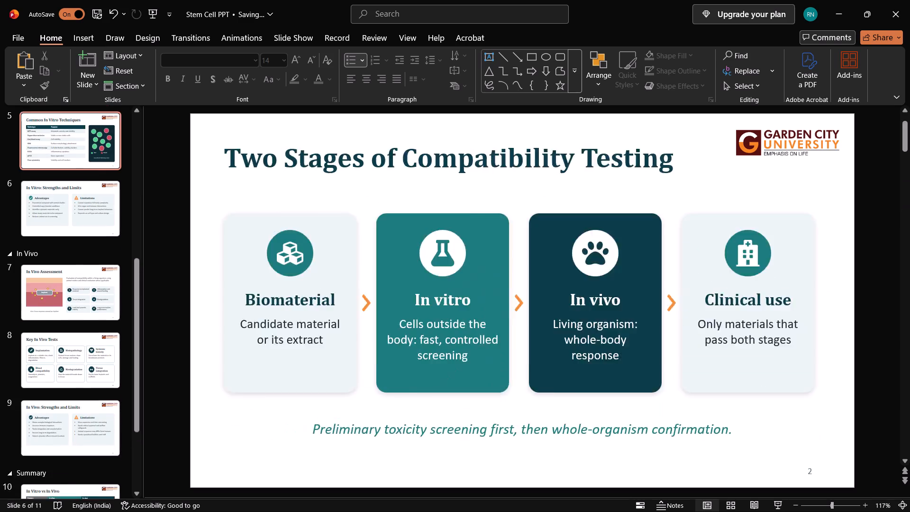